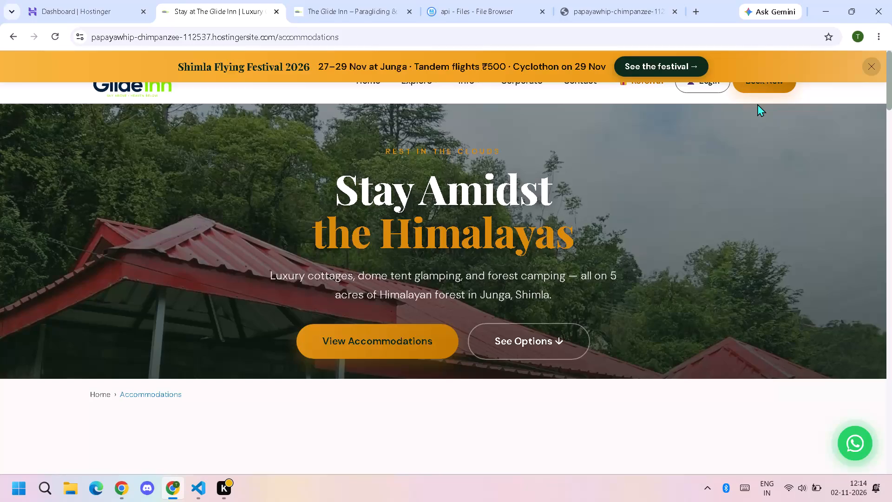
# Open the Shimla Flying Festival page from the announcement banner and review its hero, festival highlights and tandem flight offer.
pyautogui.click(667, 64)
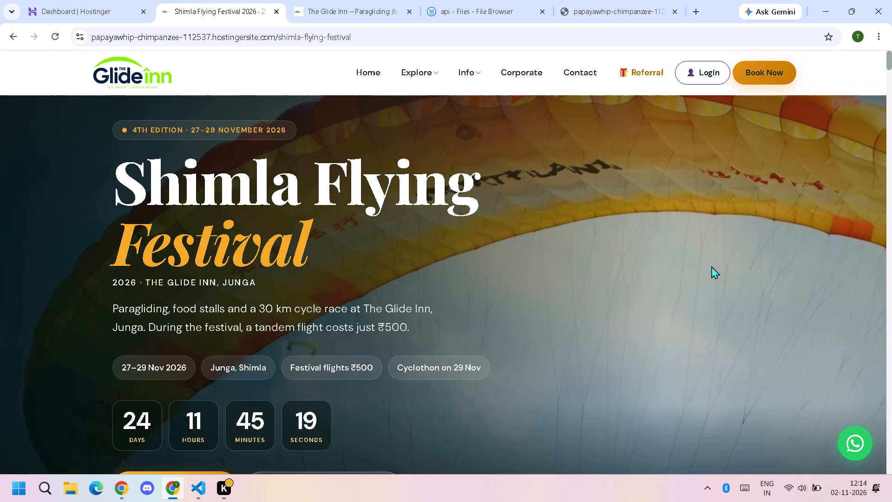
pyautogui.scroll(-3, 577, 357)
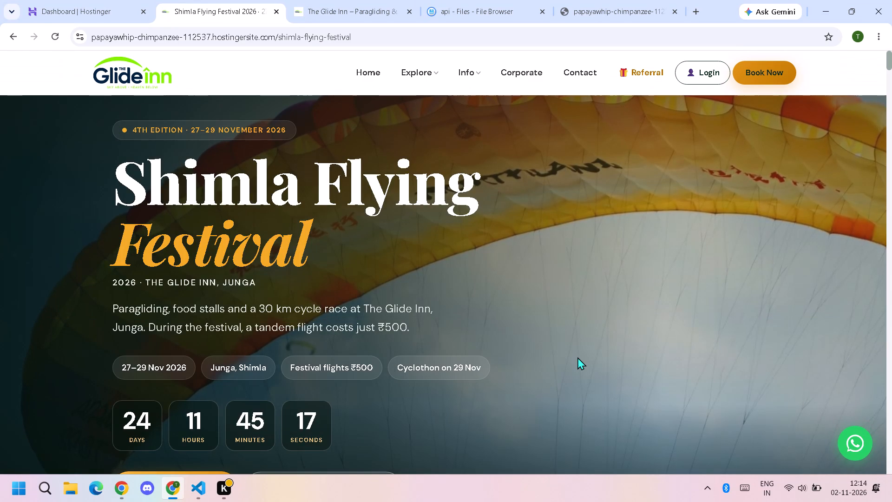
pyautogui.scroll(-9, 577, 357)
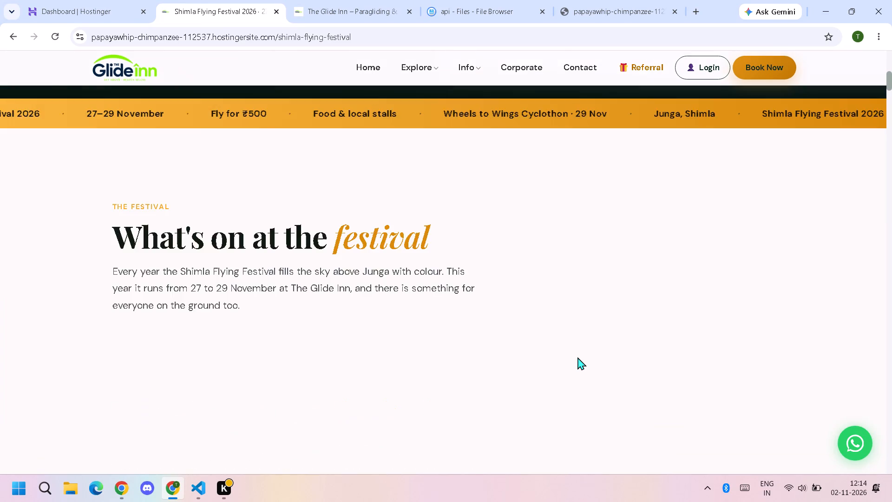
pyautogui.scroll(3, 577, 357)
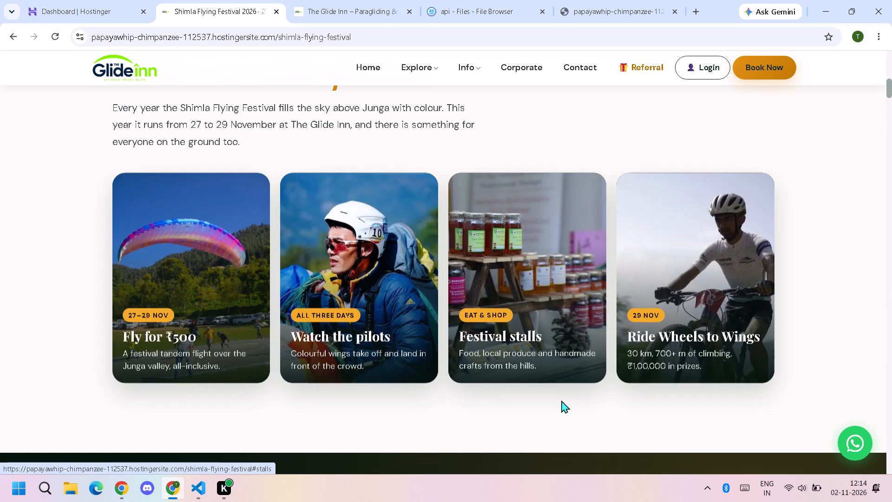
pyautogui.scroll(-2, 552, 424)
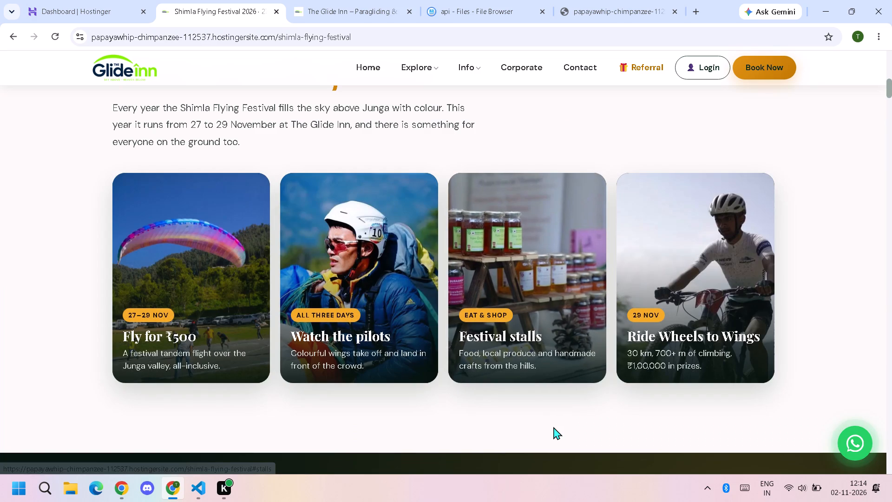
pyautogui.scroll(-2, 553, 427)
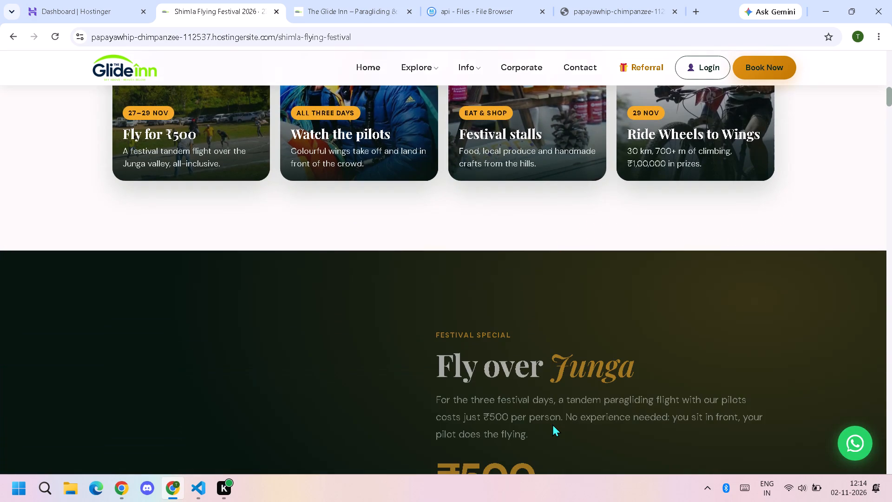
pyautogui.scroll(-7, 552, 424)
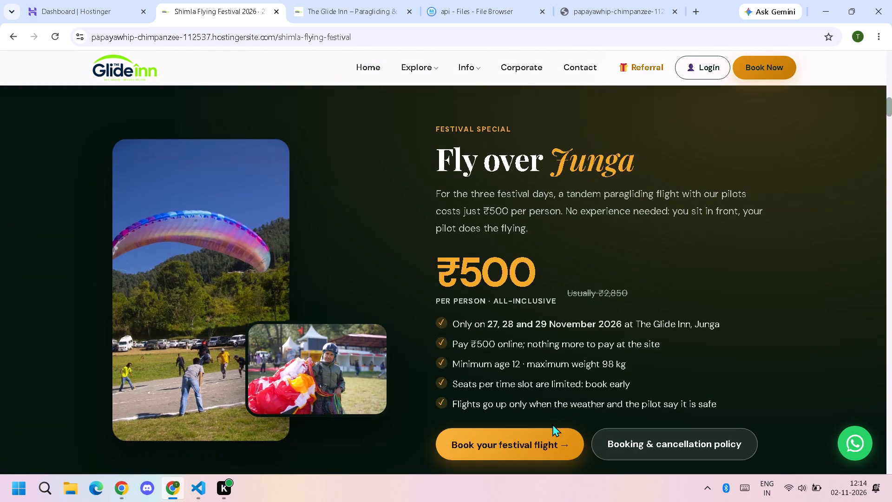
# Examine the festival page's stalls and food section and the timeline and photos of how the festival grew.
pyautogui.scroll(-7, 552, 424)
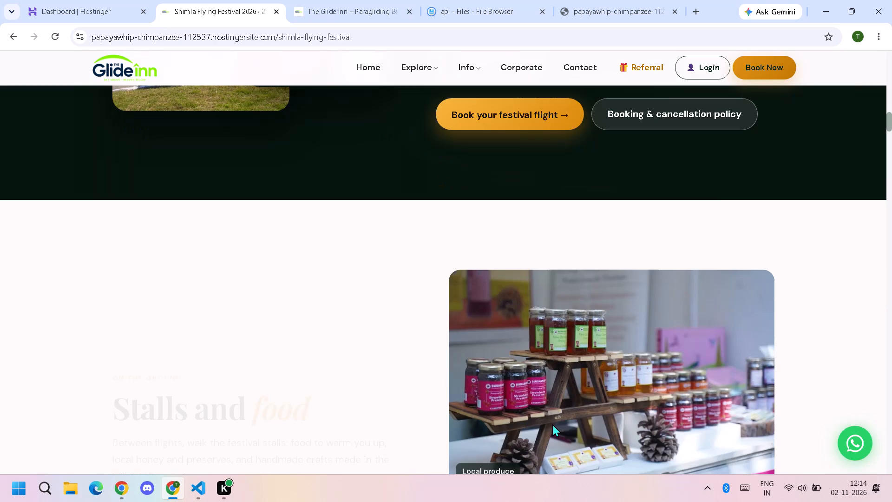
pyautogui.scroll(-4, 552, 424)
pyautogui.scroll(1, 552, 424)
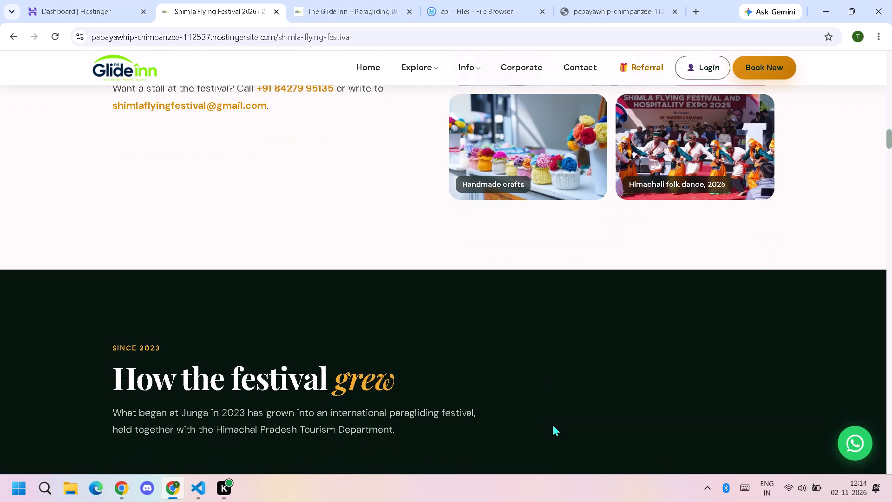
pyautogui.scroll(1, 552, 424)
pyautogui.hscroll(-1, 552, 424)
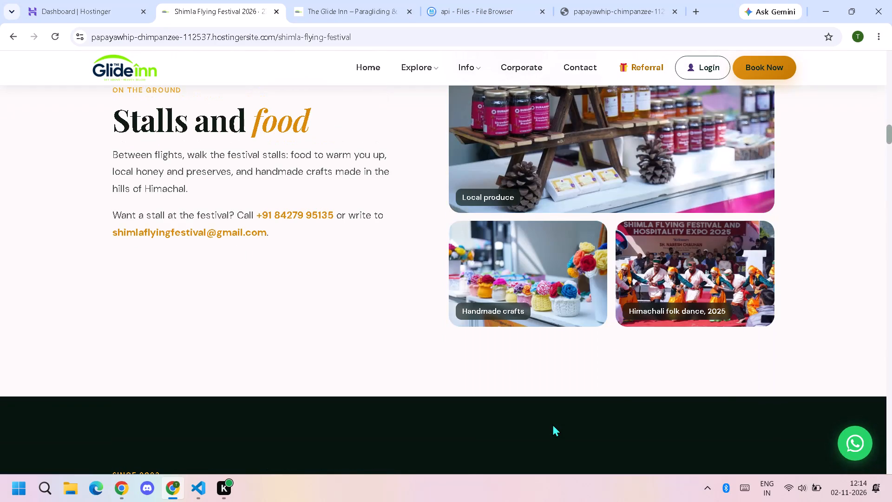
pyautogui.hscroll(-1, 552, 424)
pyautogui.scroll(-1, 552, 424)
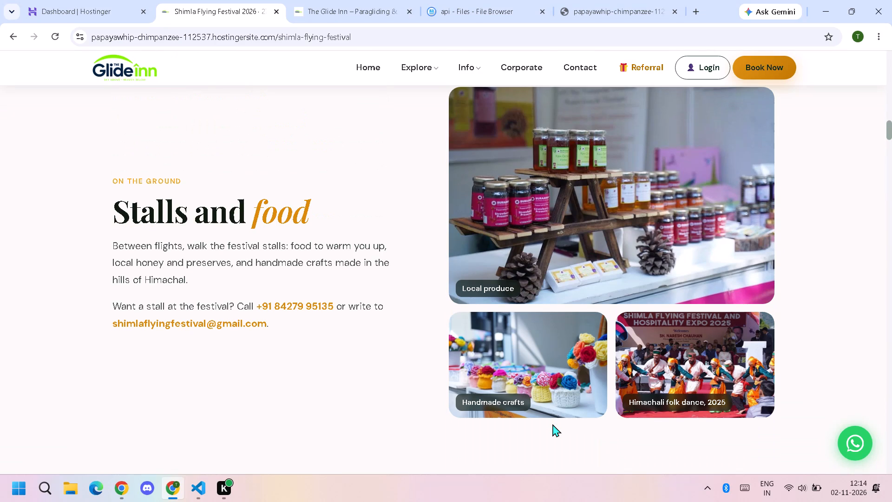
pyautogui.scroll(-5, 552, 424)
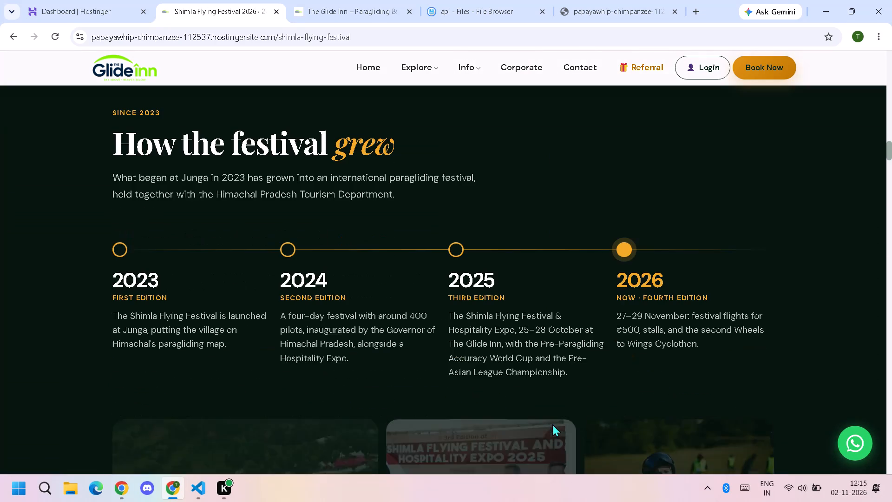
pyautogui.scroll(-2, 552, 424)
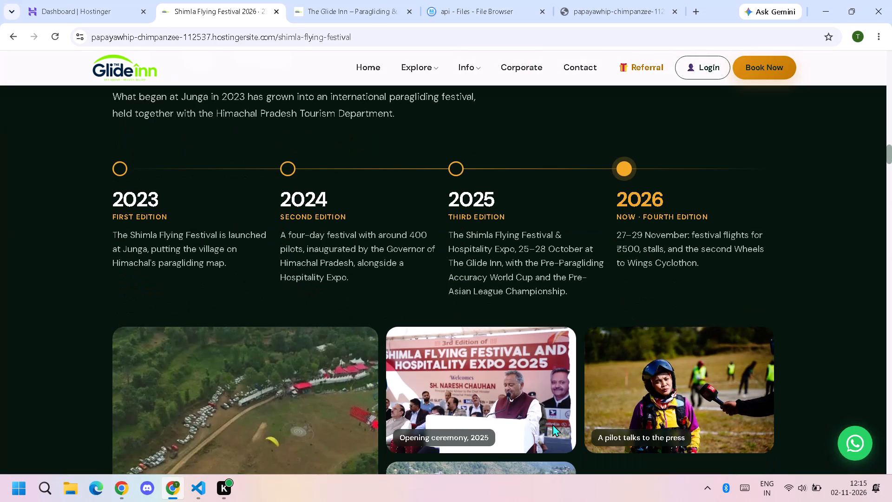
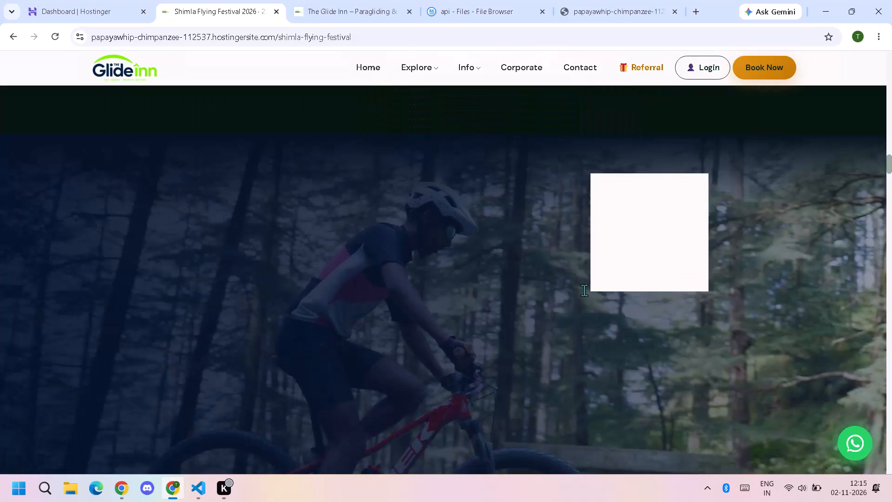
# Examine the Wheels to Wings cycle race part of the festival page, from its introduction through race categories and prizes.
pyautogui.scroll(-1, 584, 290)
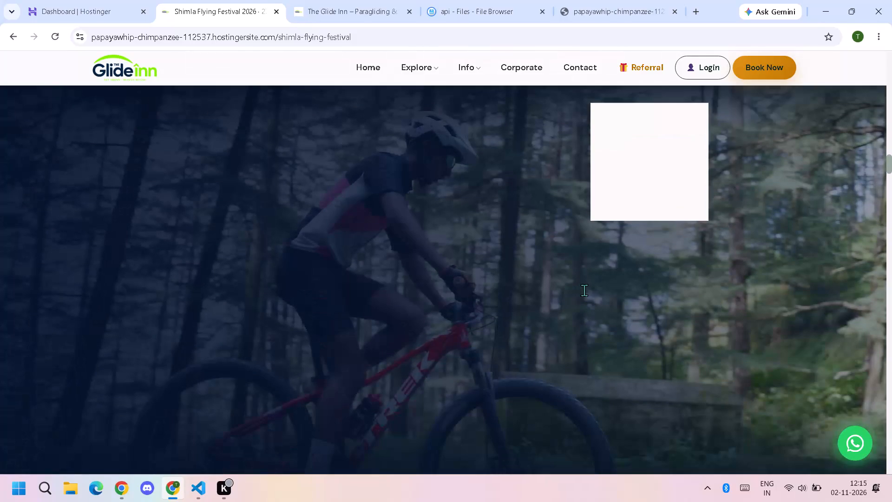
pyautogui.scroll(-8, 584, 290)
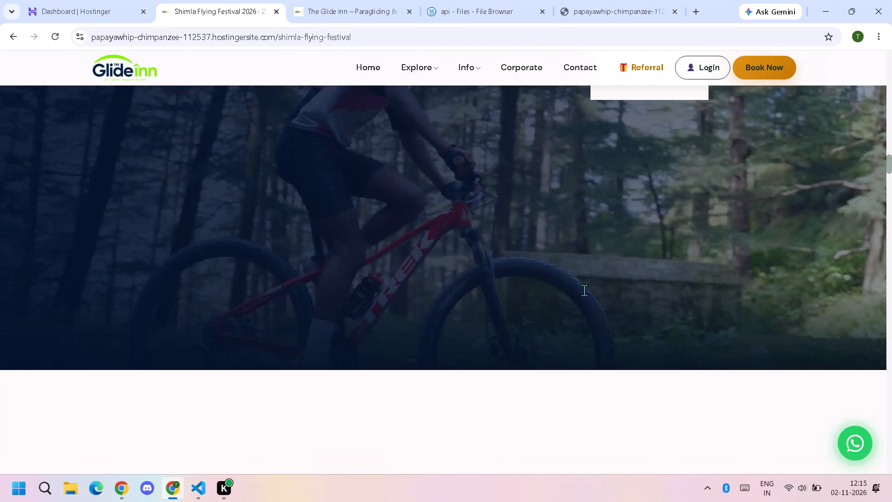
pyautogui.scroll(-5, 584, 290)
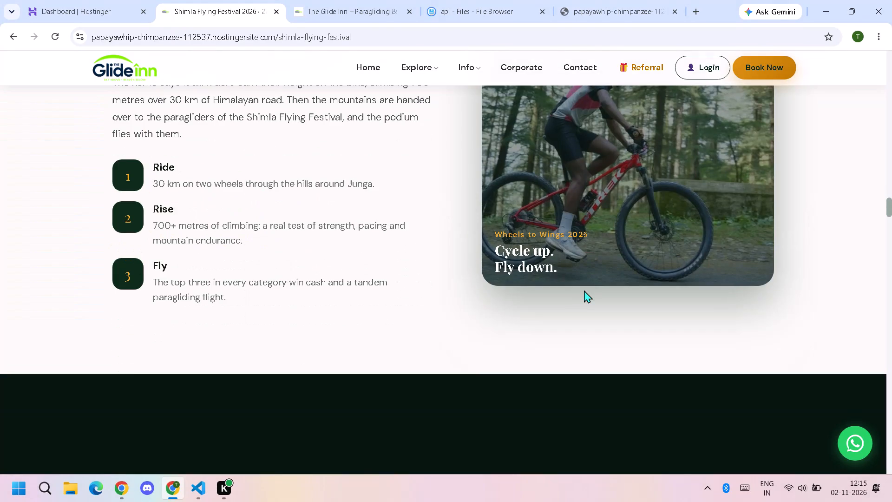
pyautogui.scroll(-7, 584, 290)
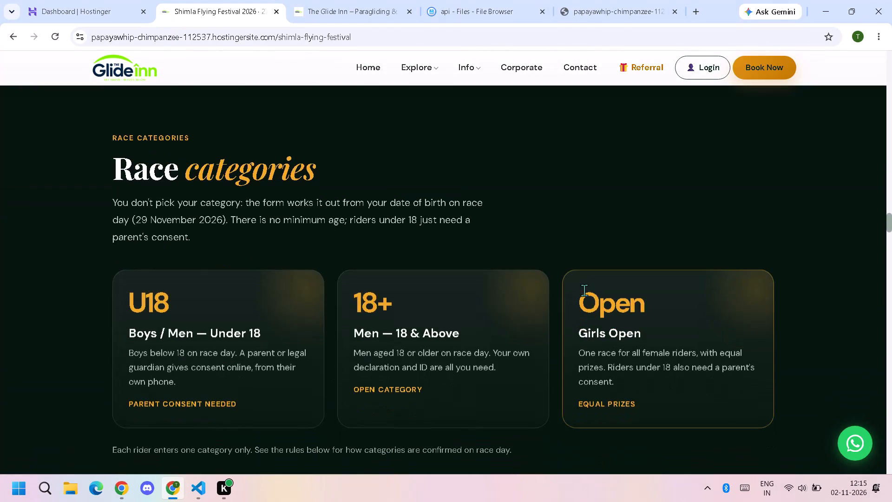
pyautogui.scroll(-9, 584, 290)
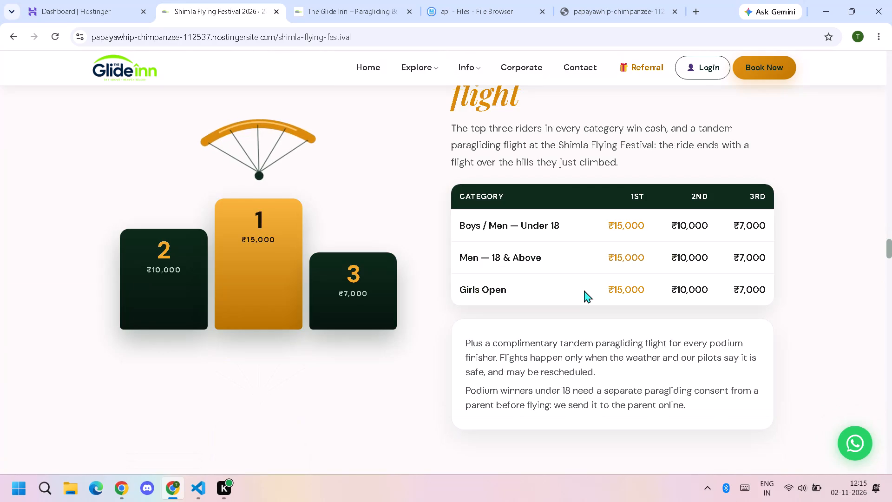
# Review the race's key details, the 2025 first edition photos and the explanation of how registration works.
pyautogui.scroll(-8, 584, 290)
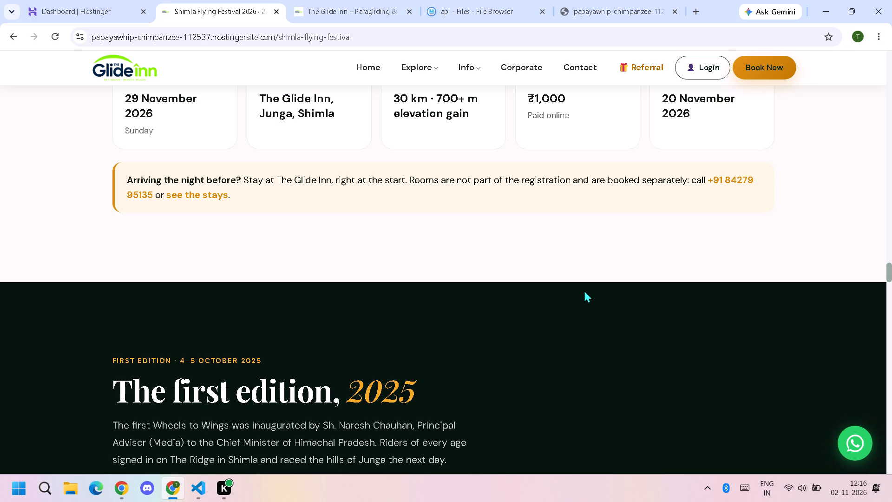
pyautogui.scroll(-6, 584, 290)
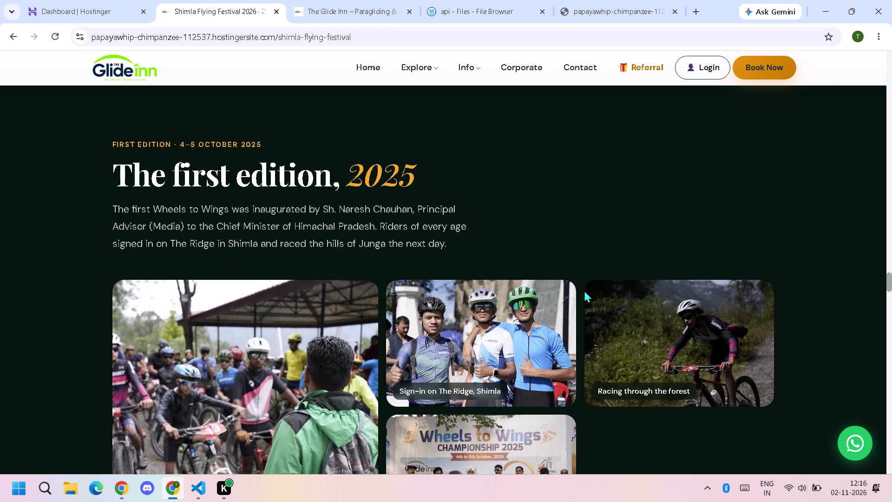
pyautogui.scroll(-8, 584, 290)
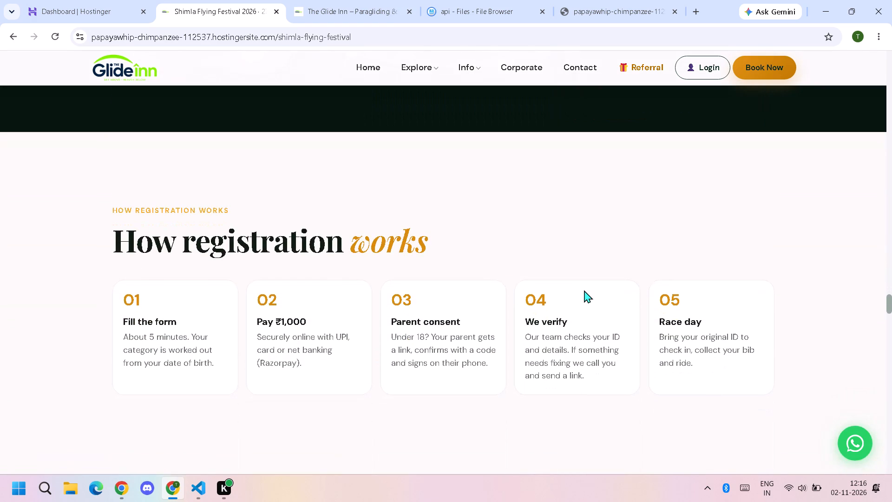
pyautogui.scroll(-1, 509, 252)
# Look over the Wheels to Wings registration form and the remaining page content, from the rules and 2025 gallery to the footer.
pyautogui.scroll(-10, 509, 252)
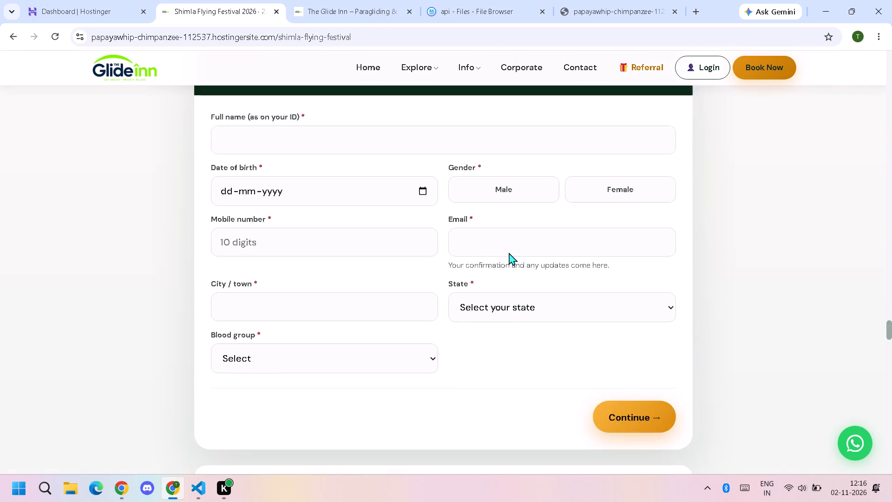
pyautogui.scroll(-19, 509, 252)
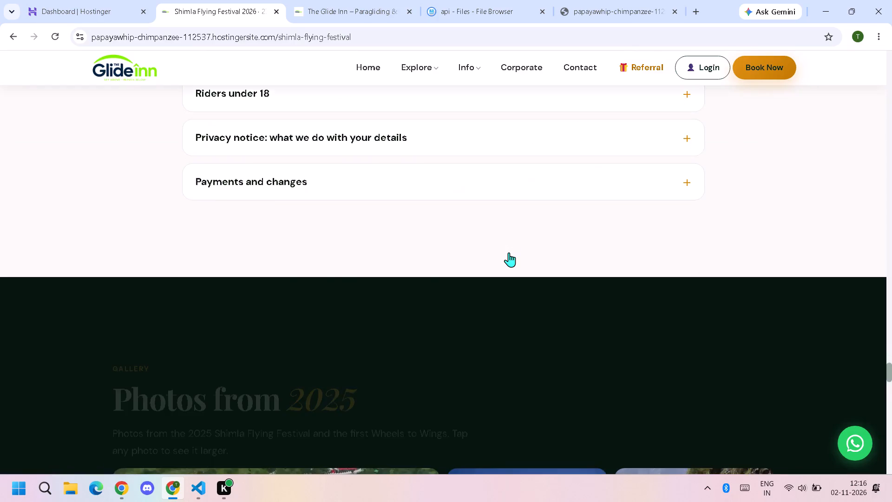
pyautogui.scroll(-15, 509, 252)
pyautogui.scroll(-15, 509, 252)
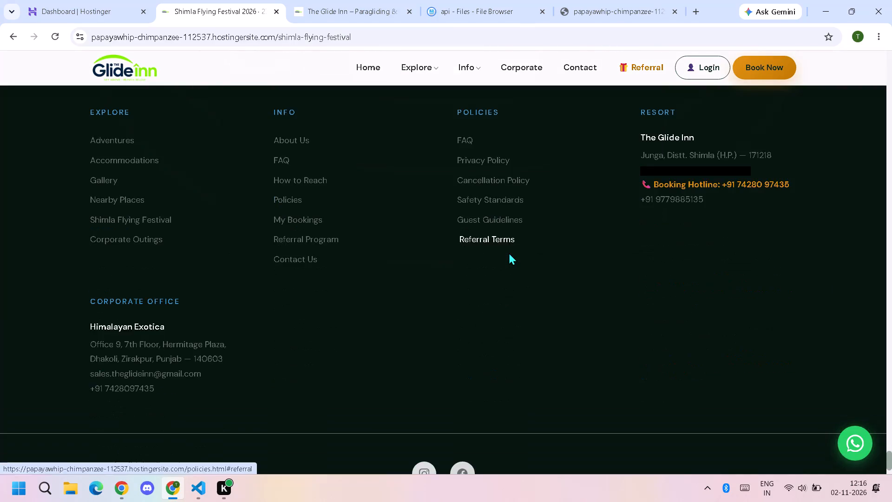
# Skim back over the festival page sections and return to the Shimla Flying Festival hero.
pyautogui.scroll(20, 509, 252)
pyautogui.scroll(4, 509, 252)
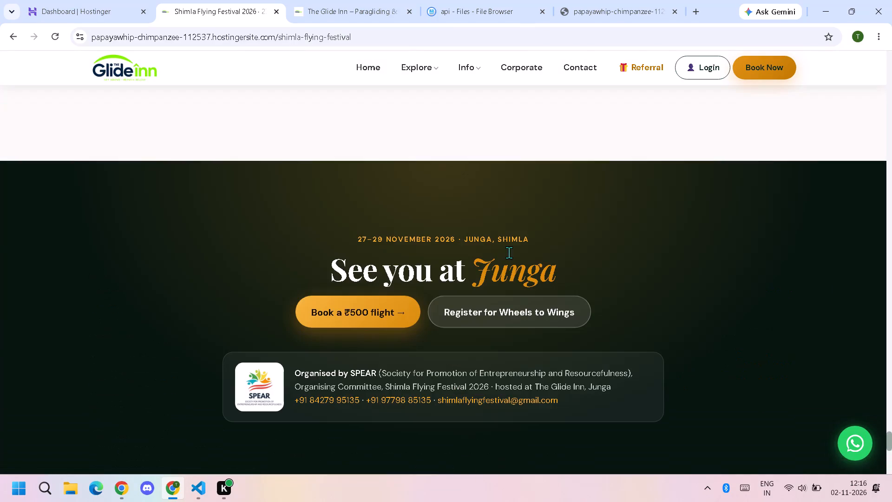
pyautogui.scroll(20, 509, 252)
pyautogui.scroll(14, 509, 252)
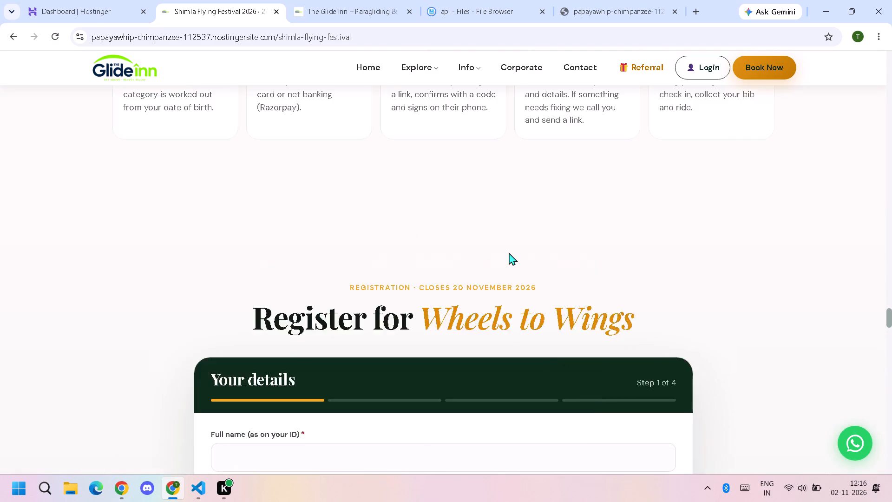
pyautogui.scroll(20, 509, 252)
pyautogui.scroll(14, 509, 252)
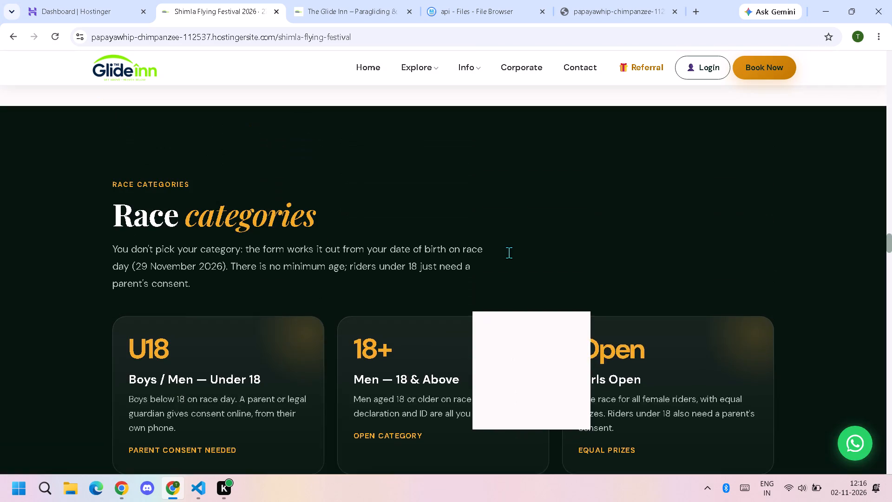
pyautogui.scroll(20, 509, 252)
pyautogui.scroll(14, 509, 252)
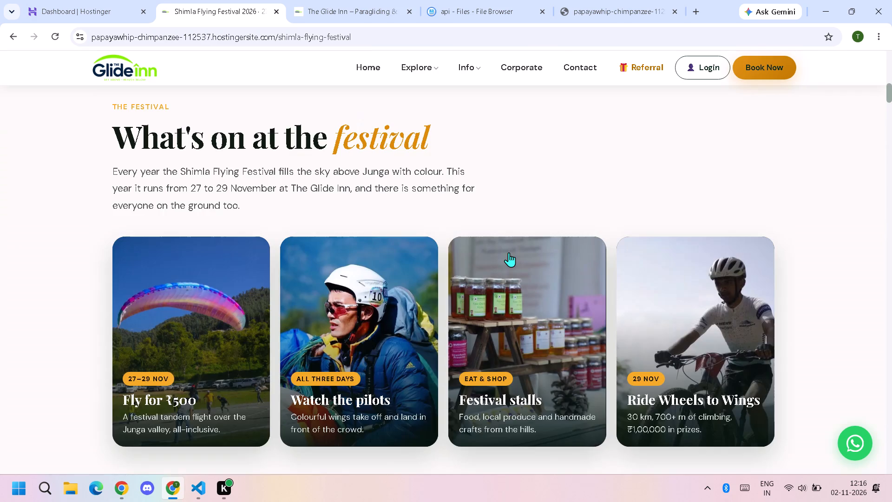
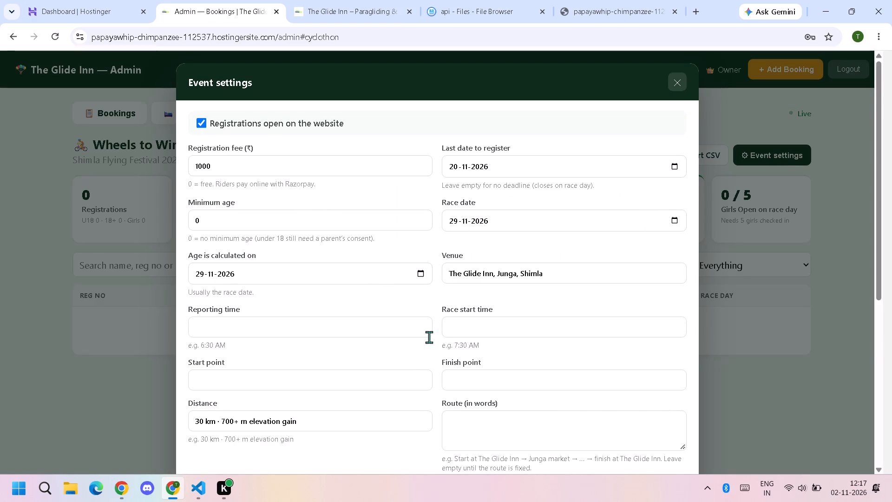
# Review the Wheels to Wings Cyclothon event settings, from registration fee and dates through route, organiser and contact fields.
pyautogui.scroll(-3, 429, 337)
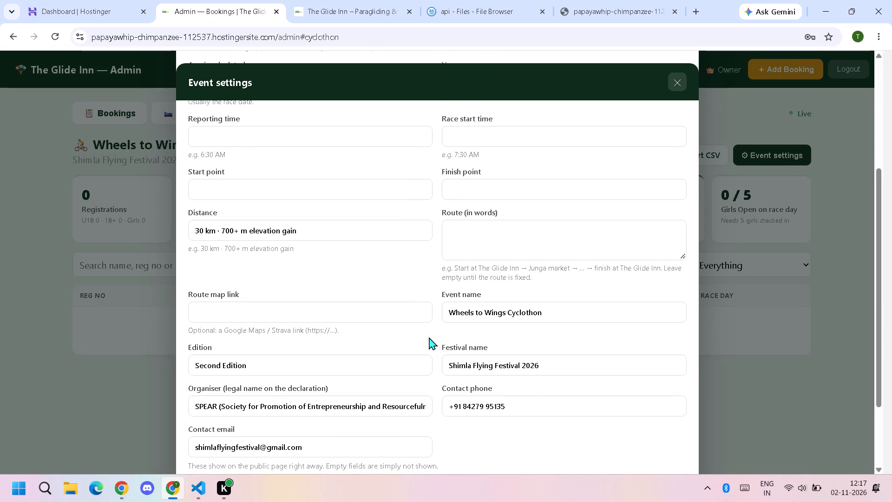
pyautogui.scroll(-2, 429, 337)
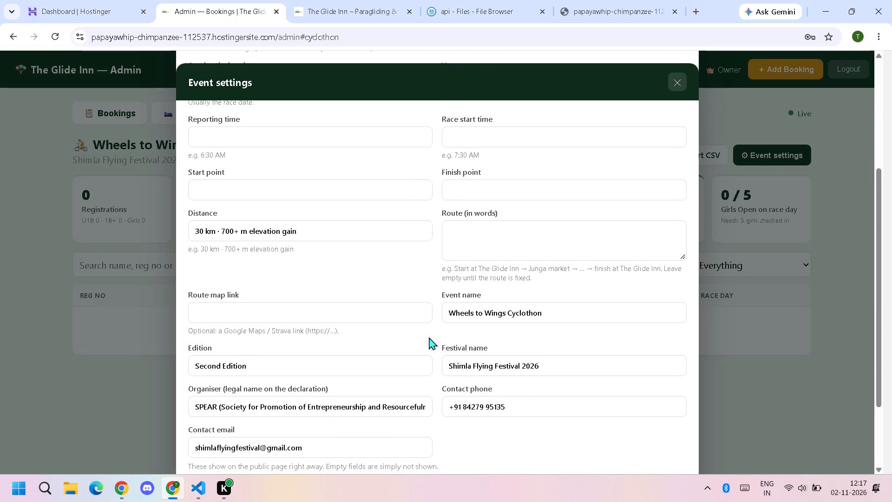
pyautogui.scroll(-2, 429, 337)
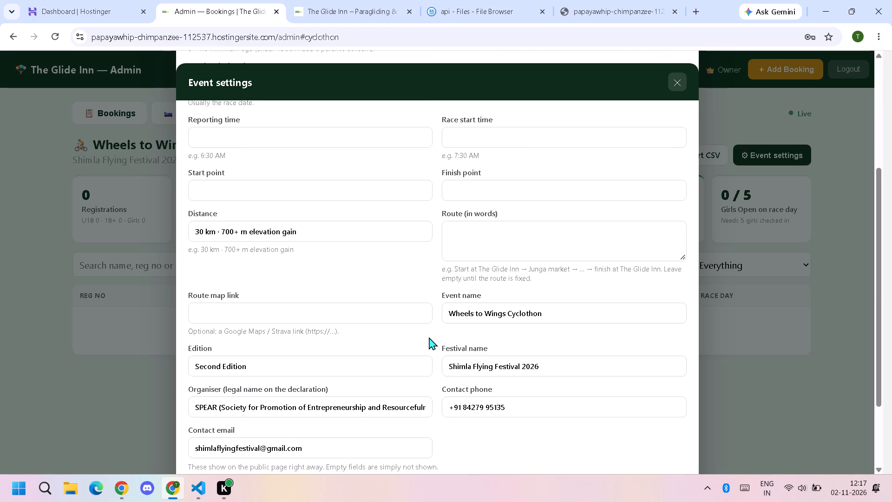
pyautogui.scroll(-6, 429, 337)
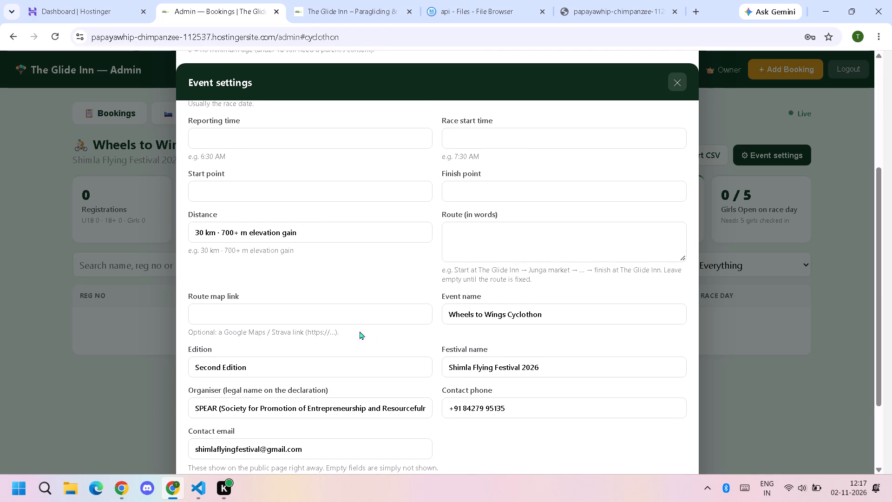
pyautogui.scroll(-1, 436, 343)
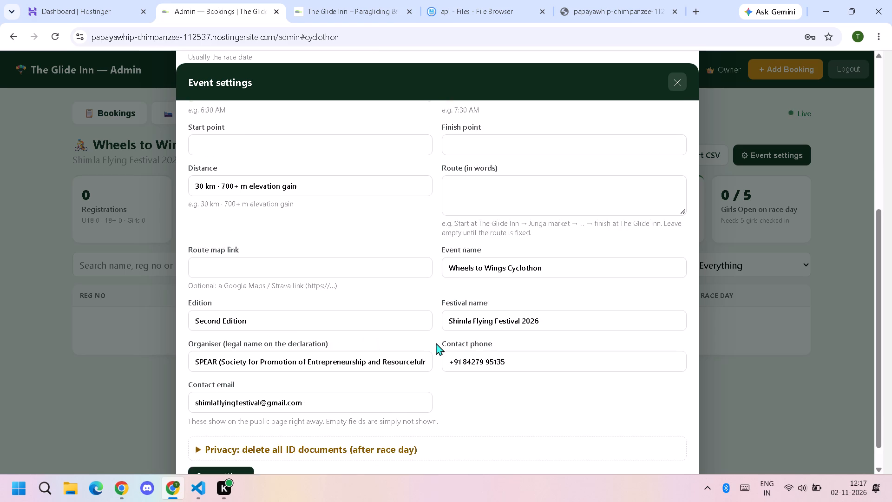
pyautogui.scroll(-1, 436, 343)
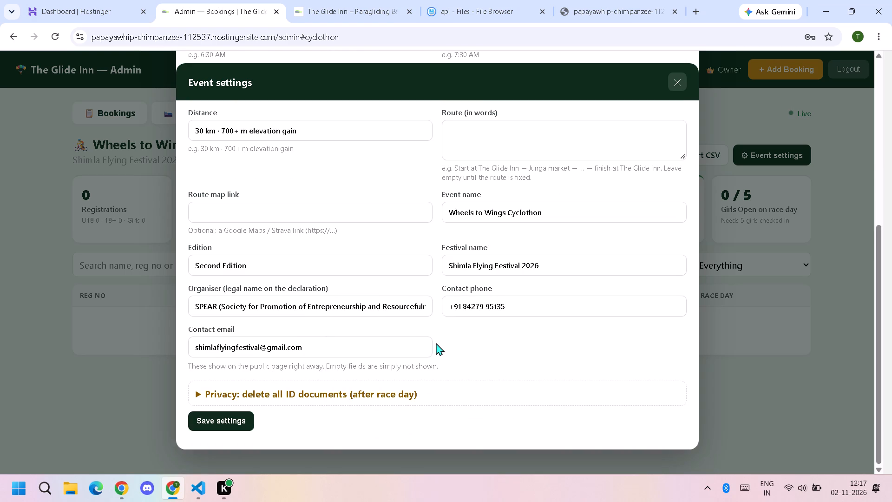
# Expand and collapse the privacy section on deleting ID documents, and close the event settings without saving.
pyautogui.click(196, 393)
pyautogui.click(196, 393)
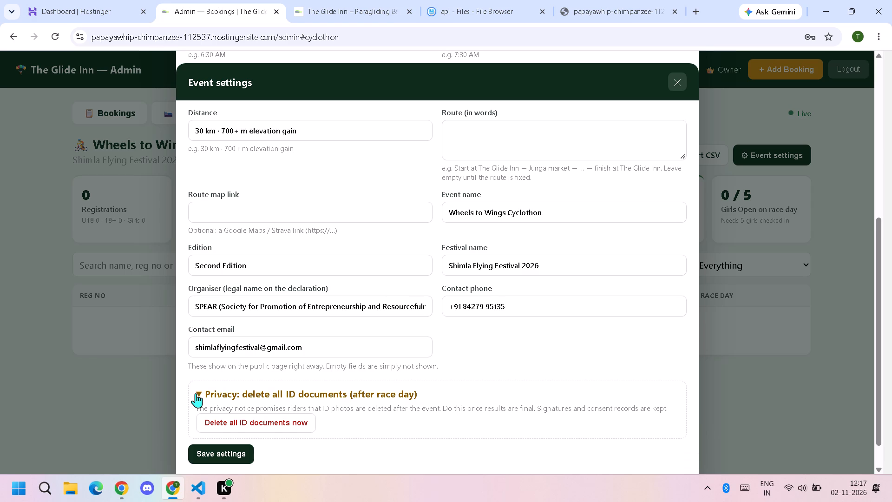
pyautogui.scroll(2, 449, 326)
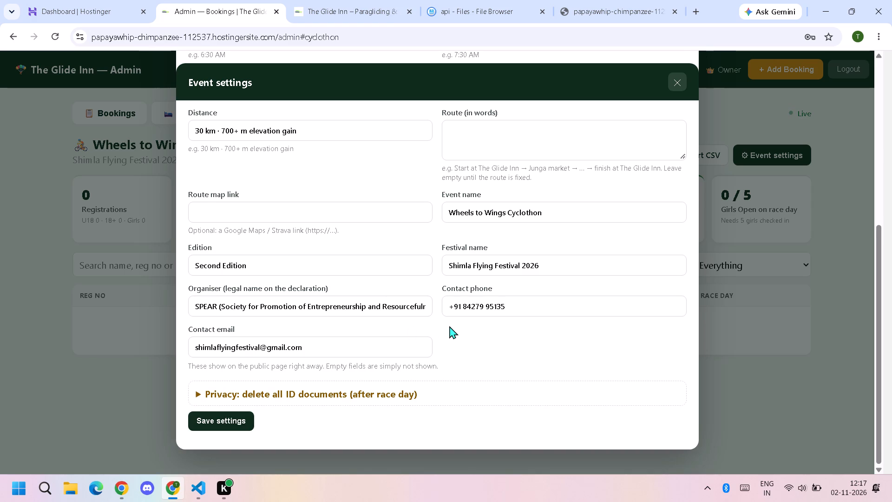
pyautogui.scroll(6, 449, 326)
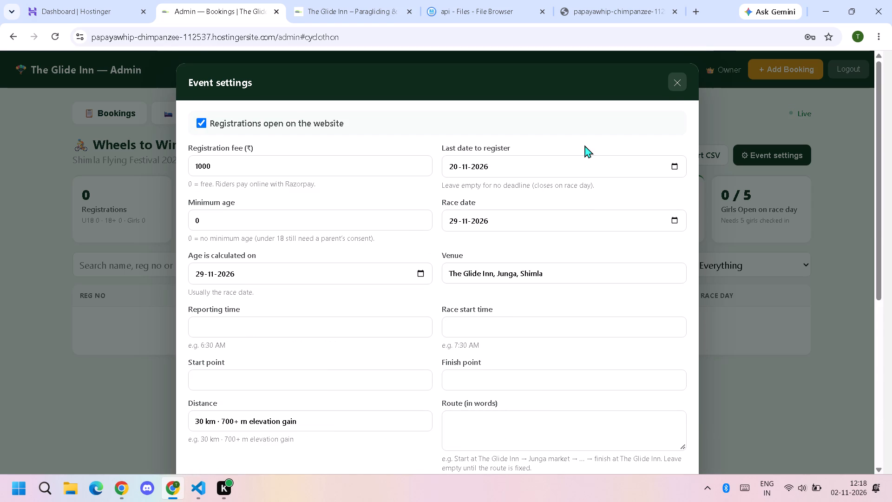
pyautogui.click(676, 80)
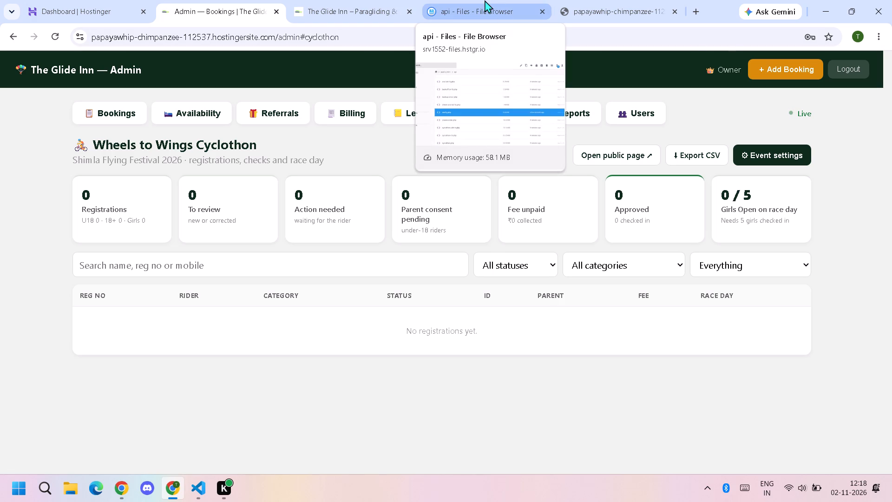
# Look over the admin's Add Booking form and close it without entering a booking.
pyautogui.click(694, 107)
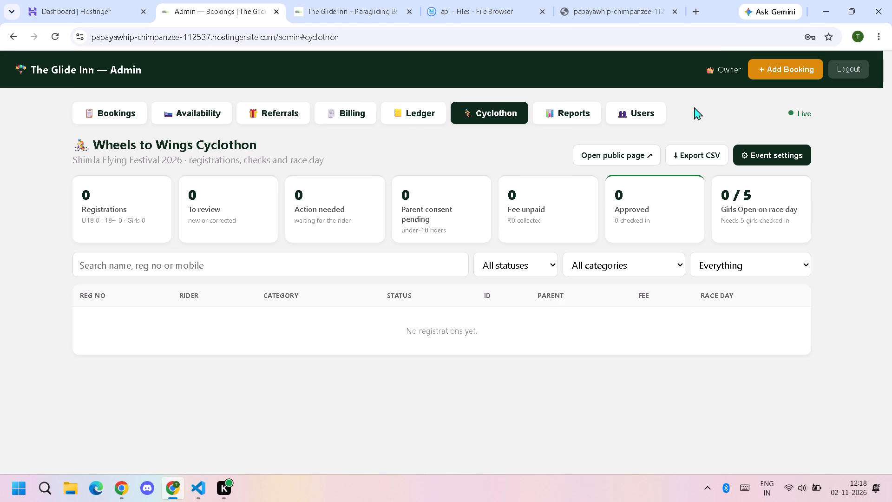
pyautogui.click(774, 67)
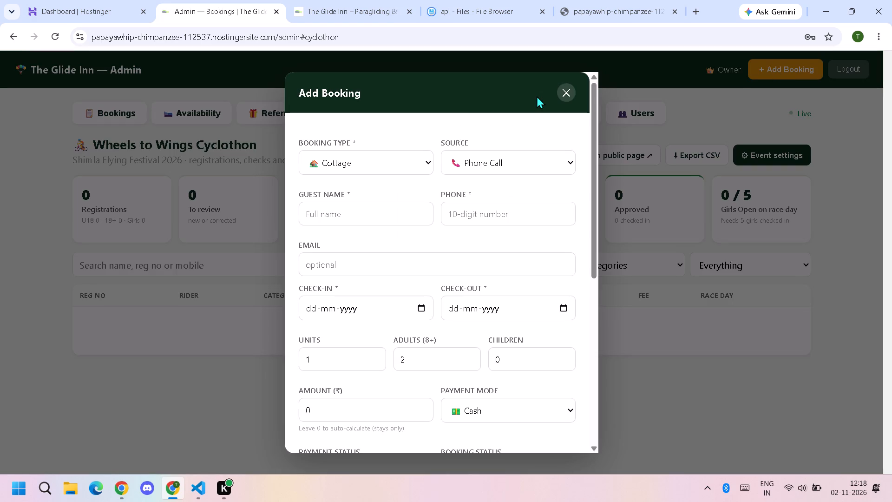
pyautogui.scroll(-2, 480, 257)
pyautogui.scroll(5, 480, 257)
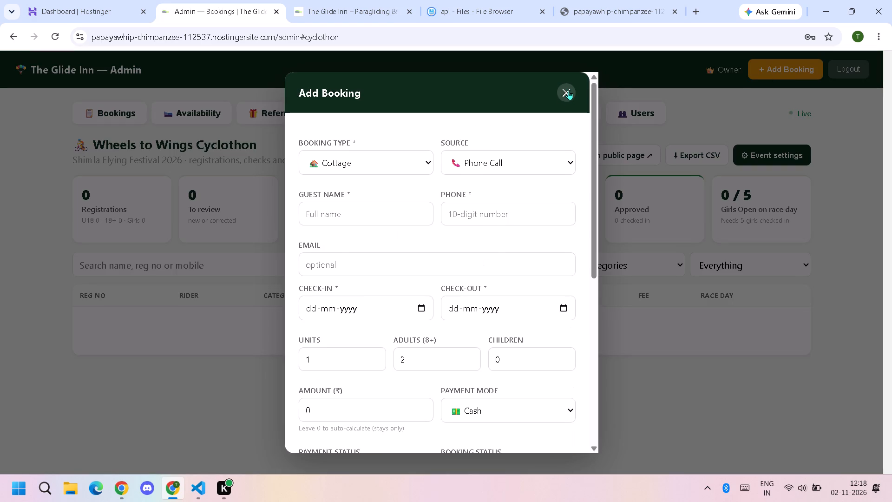
pyautogui.click(564, 94)
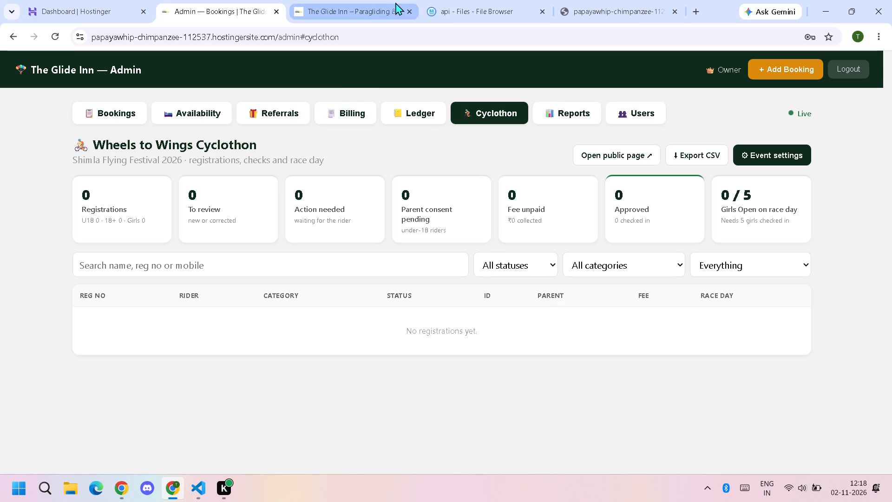
# Switch to the public The Glide Inn website and open its Flying Festival 2026 page.
pyautogui.click(347, 0)
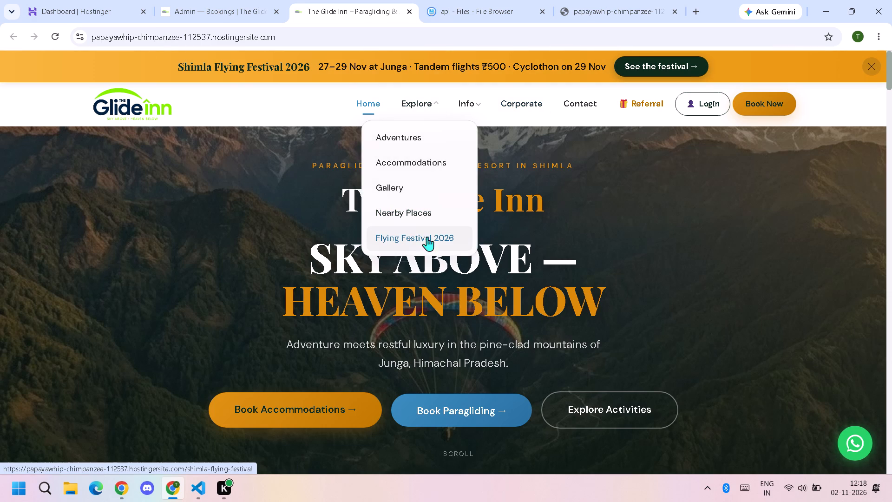
pyautogui.click(422, 238)
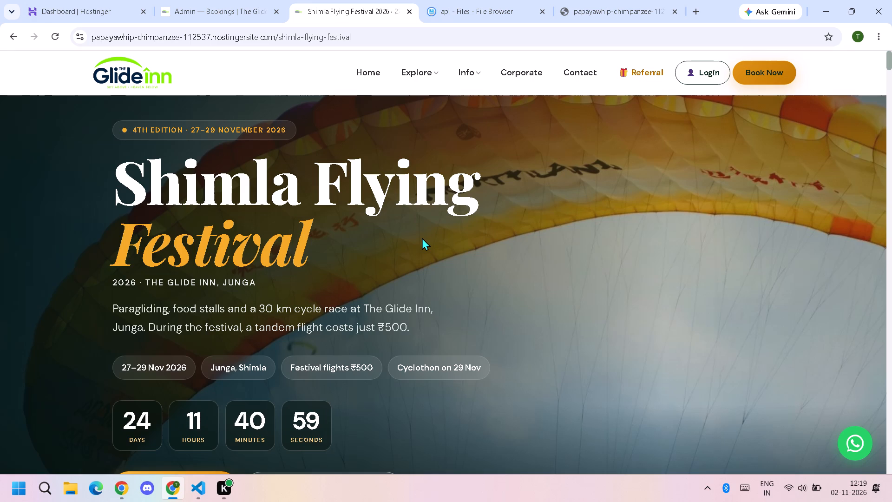
# Examine the festival page's opening sections, covering the activities, festival flights, stalls, festival history and past-edition photos.
pyautogui.scroll(-3, 507, 345)
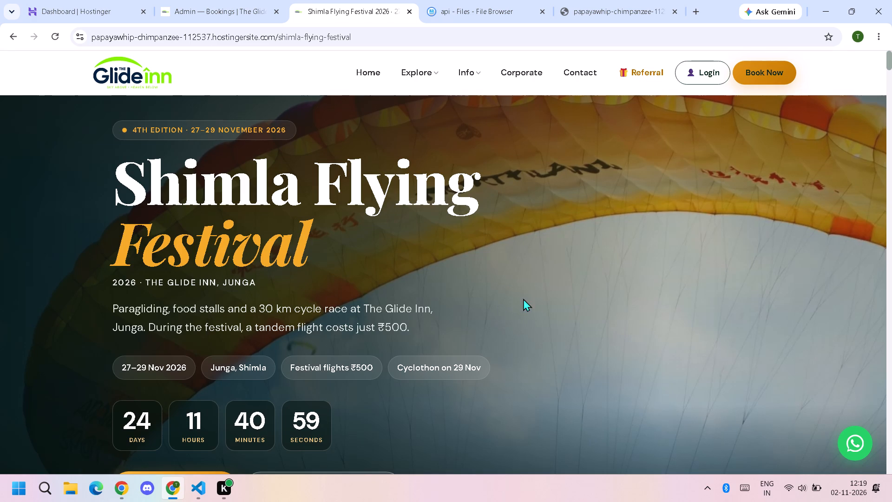
pyautogui.scroll(-6, 563, 328)
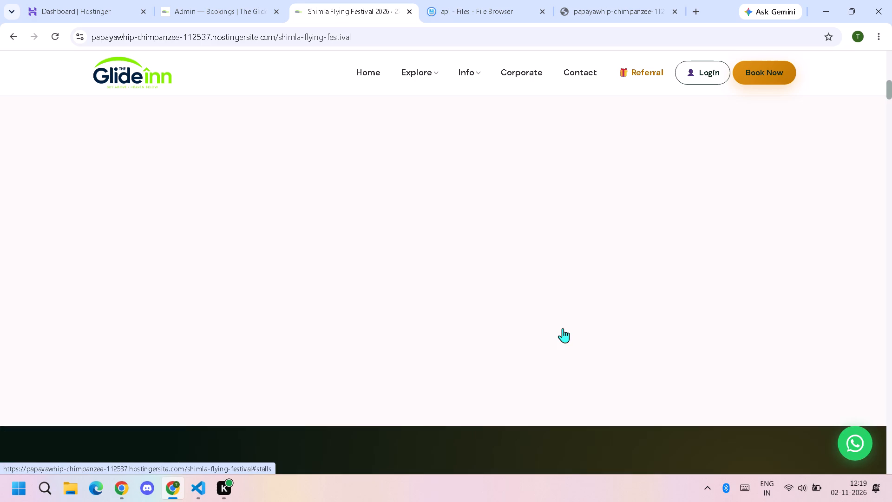
pyautogui.scroll(-1, 472, 376)
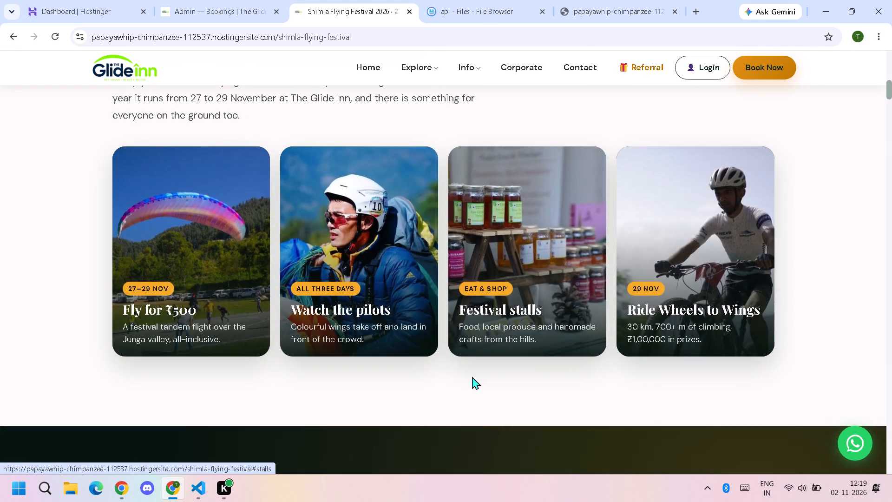
pyautogui.scroll(-6, 472, 376)
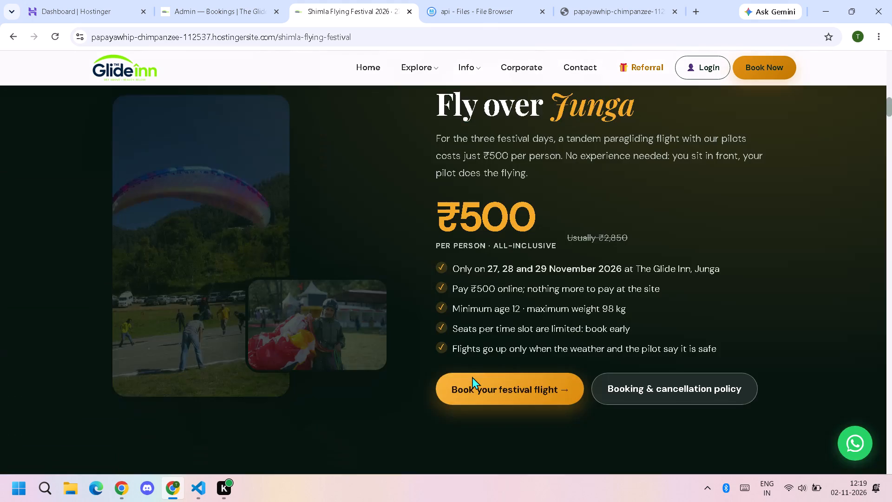
pyautogui.scroll(-2, 472, 376)
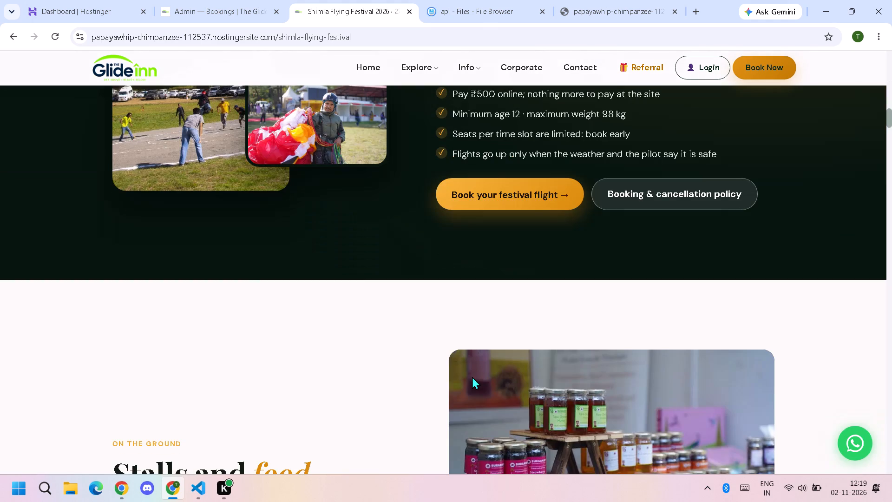
pyautogui.hscroll(1, 472, 376)
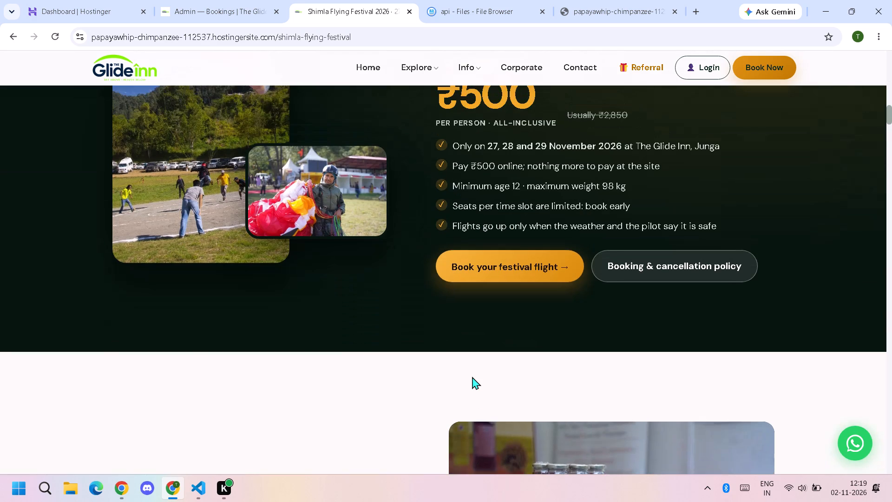
pyautogui.scroll(-9, 472, 376)
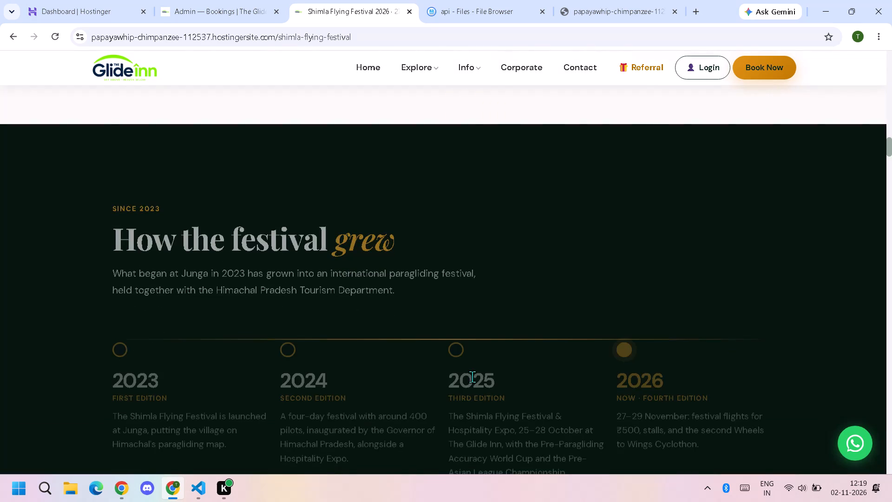
pyautogui.scroll(-7, 472, 376)
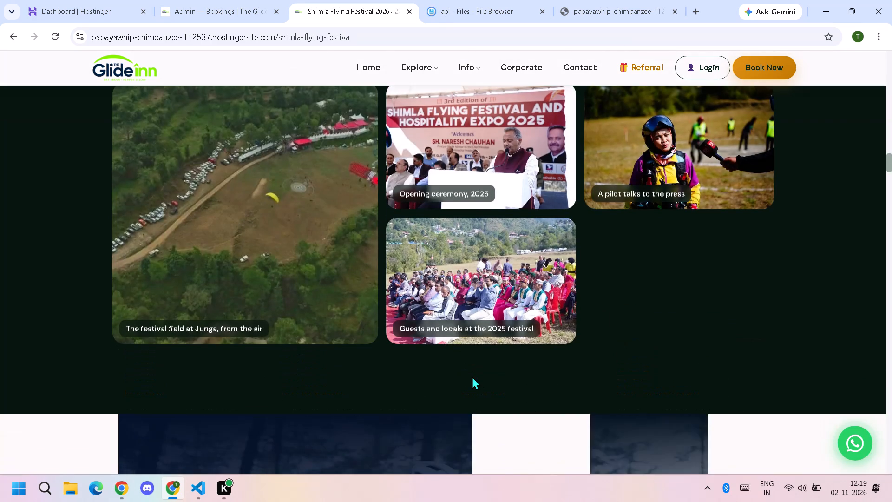
# Examine the Wheels to Wings sections covering the race idea, categories, prize money, key details and first edition.
pyautogui.scroll(-6, 472, 376)
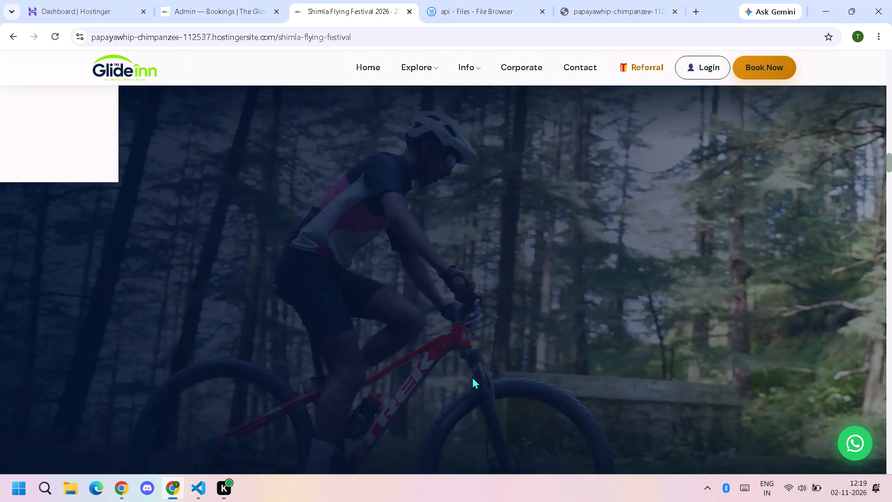
pyautogui.scroll(-5, 472, 376)
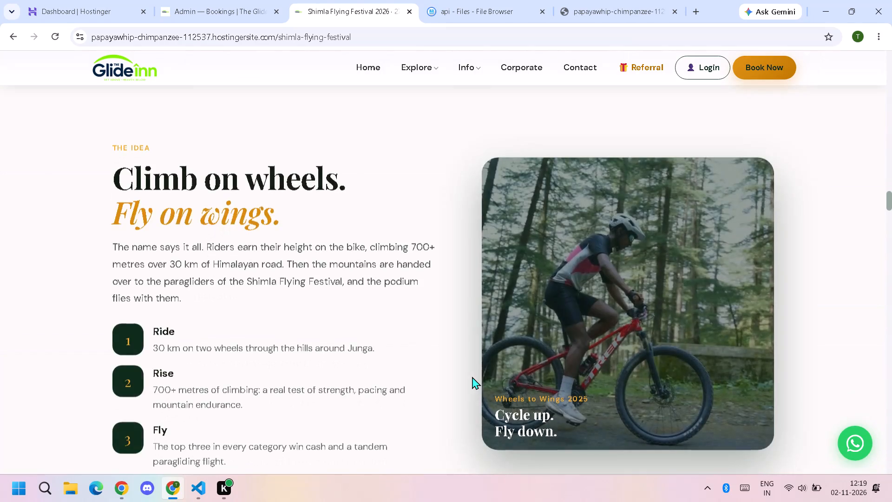
pyautogui.scroll(-7, 472, 376)
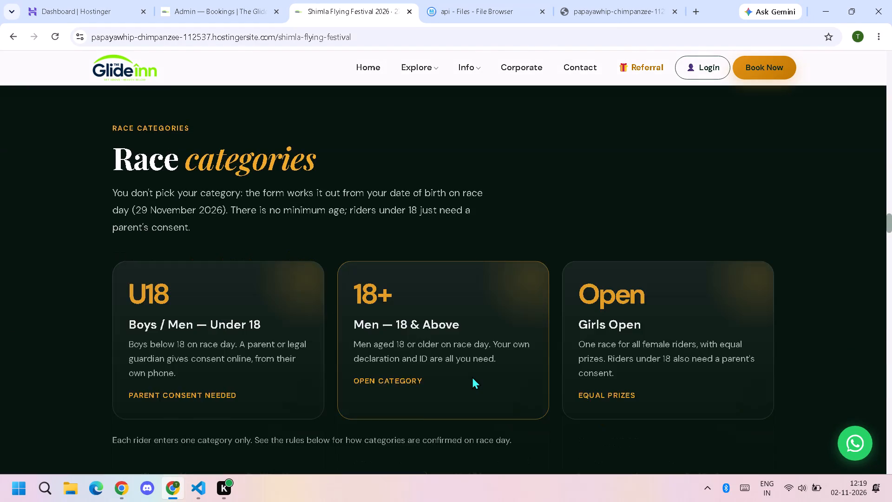
pyautogui.scroll(-3, 472, 376)
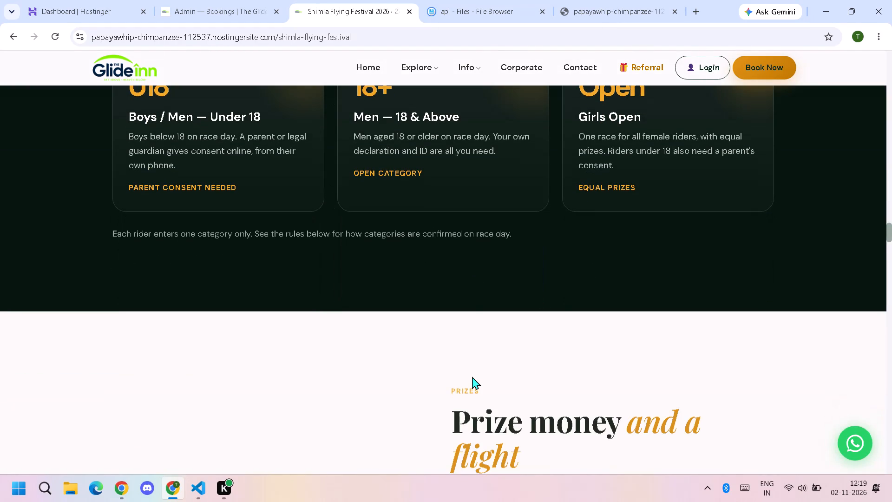
pyautogui.scroll(-6, 472, 376)
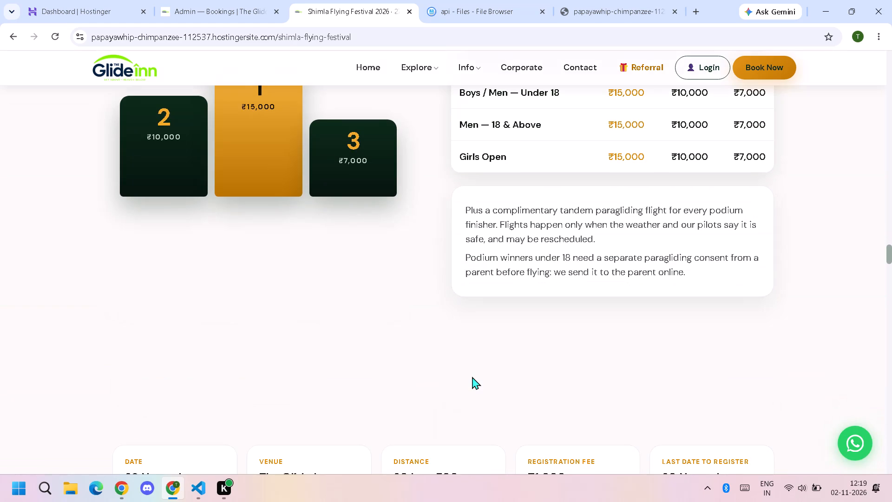
pyautogui.scroll(-8, 472, 376)
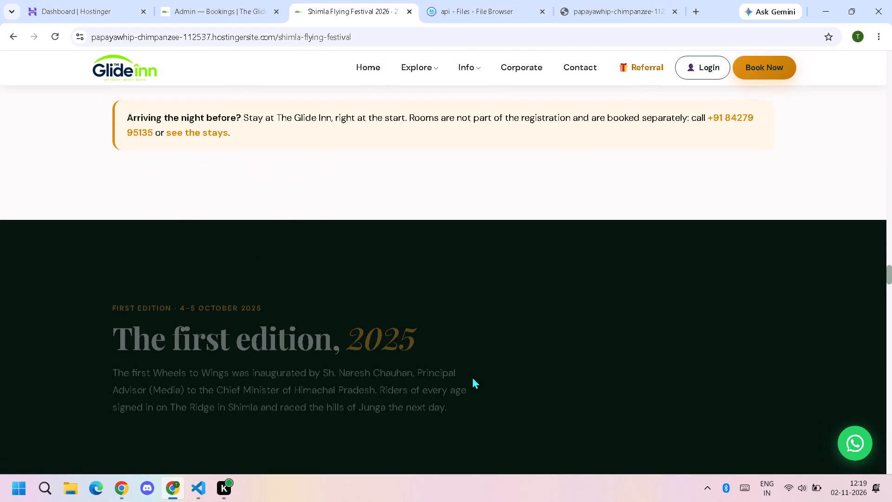
# Go back past the prizes and race categories to the Wheels to Wings Cyclothon introduction with its registration options.
pyautogui.scroll(12, 472, 376)
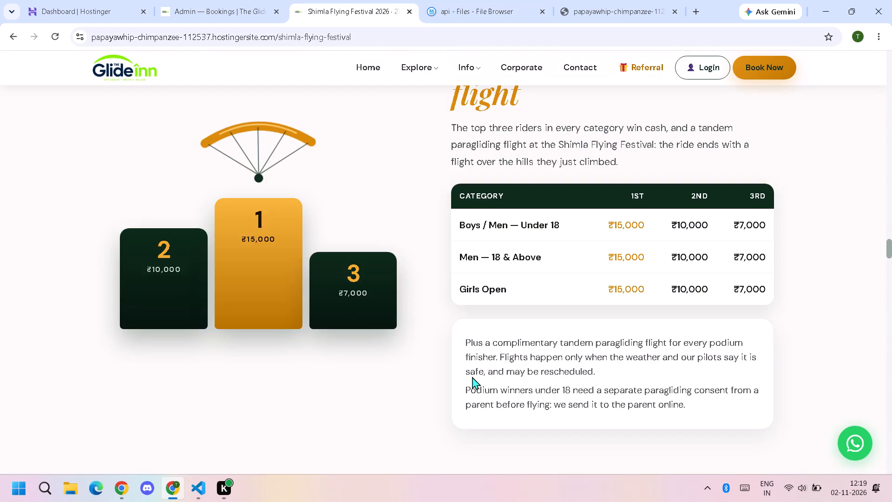
pyautogui.scroll(16, 472, 376)
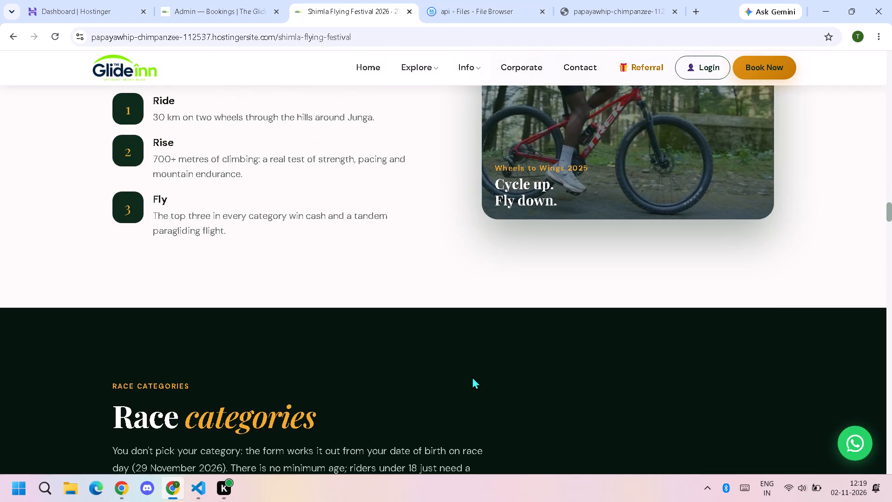
pyautogui.scroll(7, 472, 376)
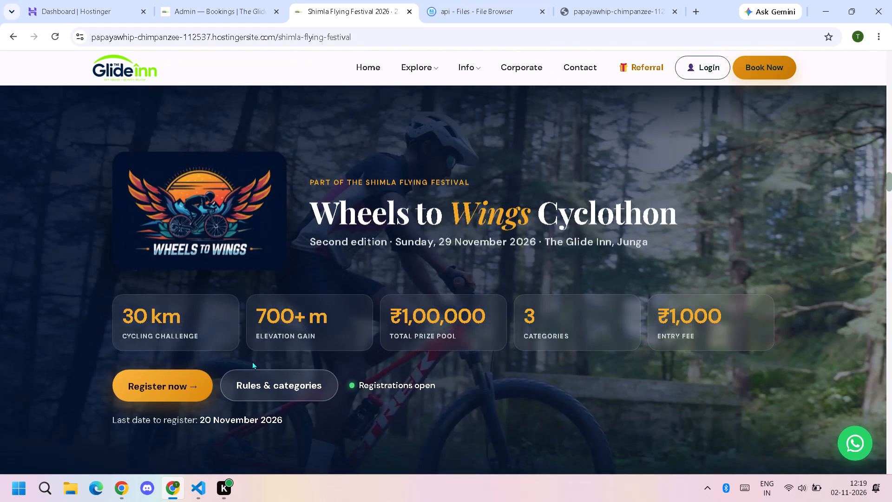
# Open the Wheels to Wings Cyclothon registration form at its first stage, Your details.
pyautogui.click(170, 384)
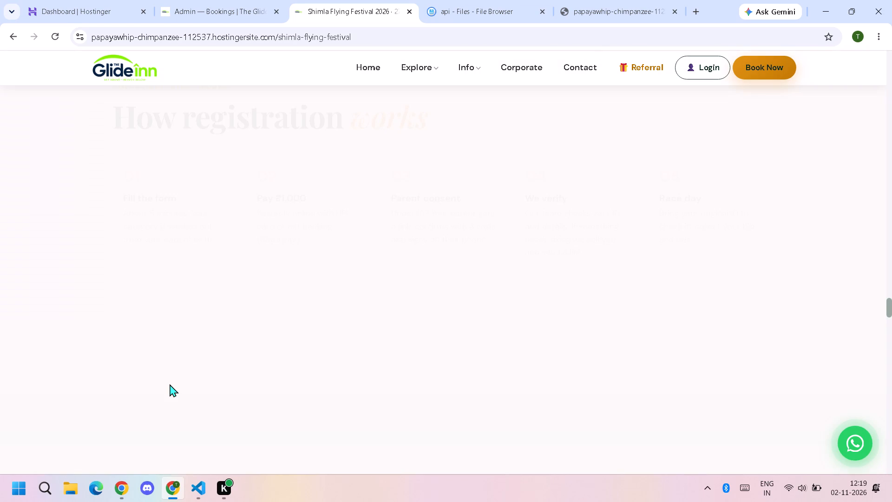
pyautogui.scroll(-2, 278, 346)
pyautogui.hscroll(1, 278, 346)
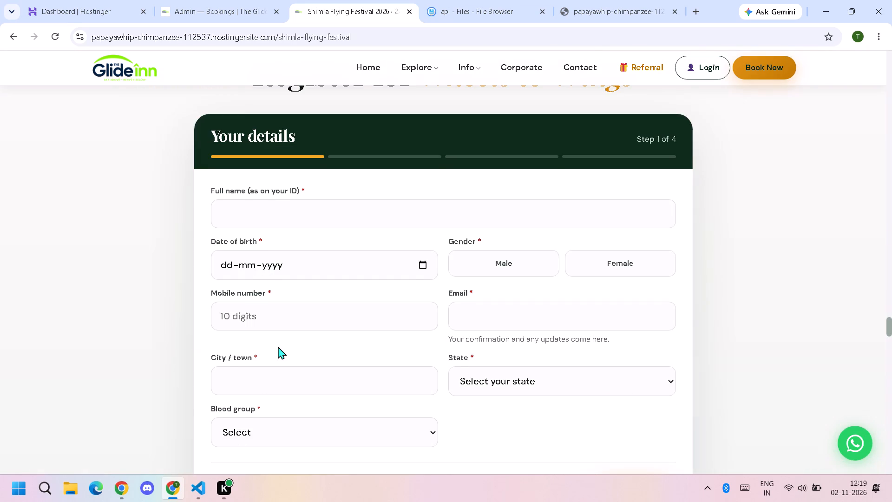
pyautogui.hscroll(1, 278, 346)
# Enter the participant's full name in the Your details stage of the registration form.
pyautogui.click(346, 187)
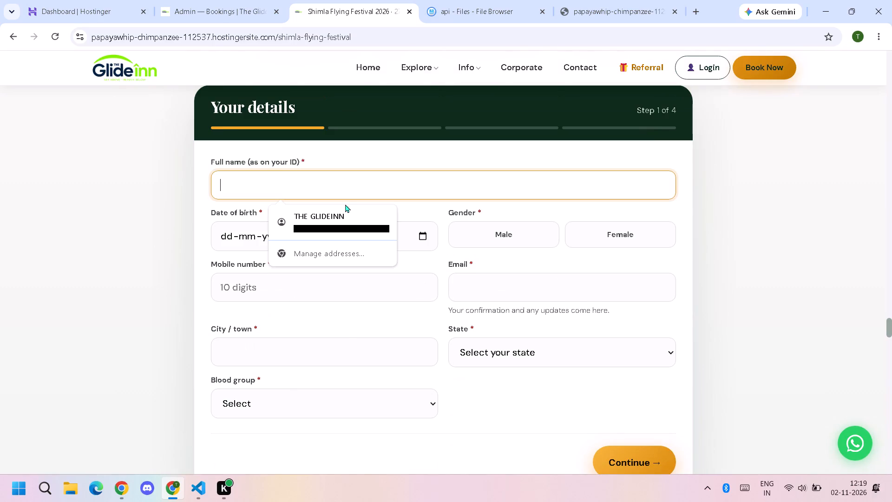
pyautogui.click(366, 182)
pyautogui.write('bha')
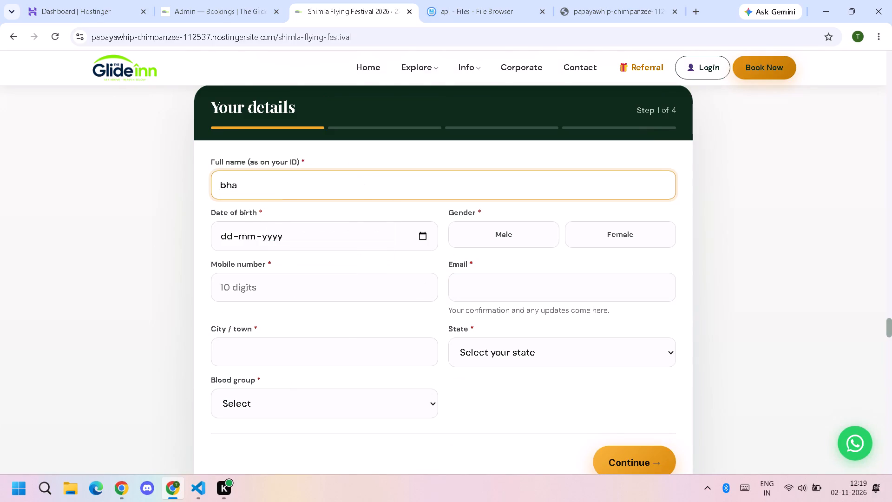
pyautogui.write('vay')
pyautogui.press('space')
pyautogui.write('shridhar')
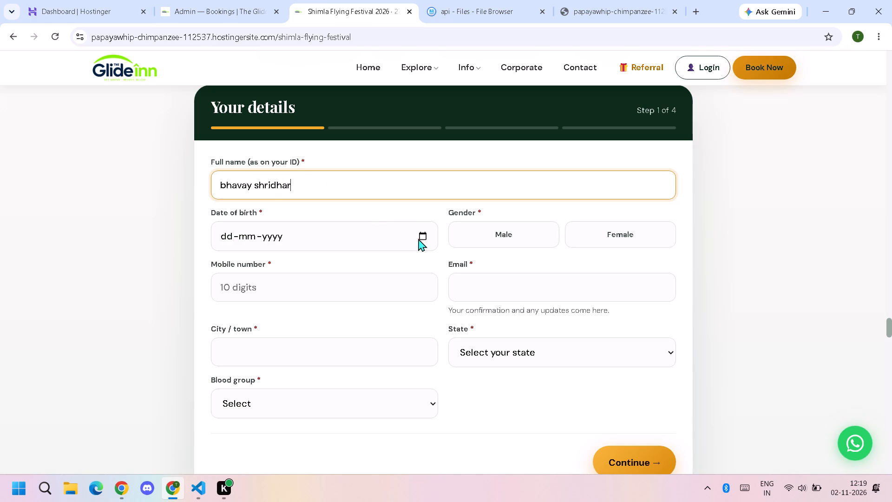
# Set the participant's date of birth in the registration form, choosing its year, month and day from the calendar.
pyautogui.click(420, 237)
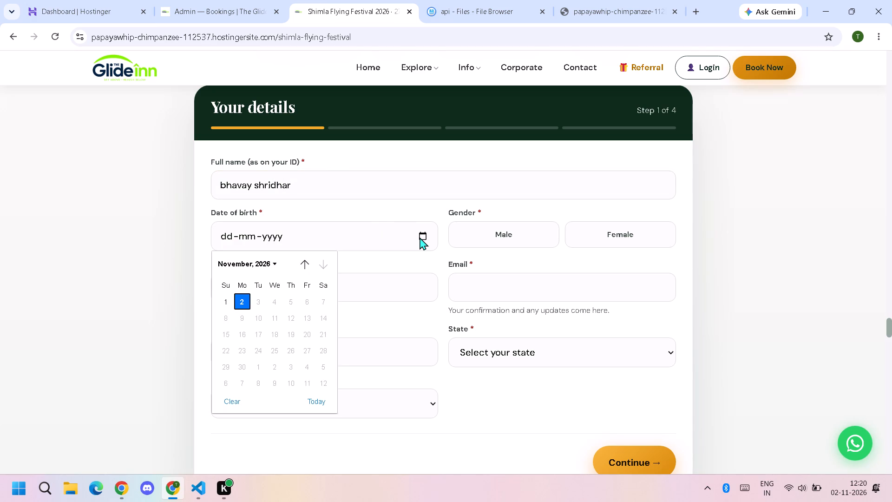
pyautogui.click(268, 264)
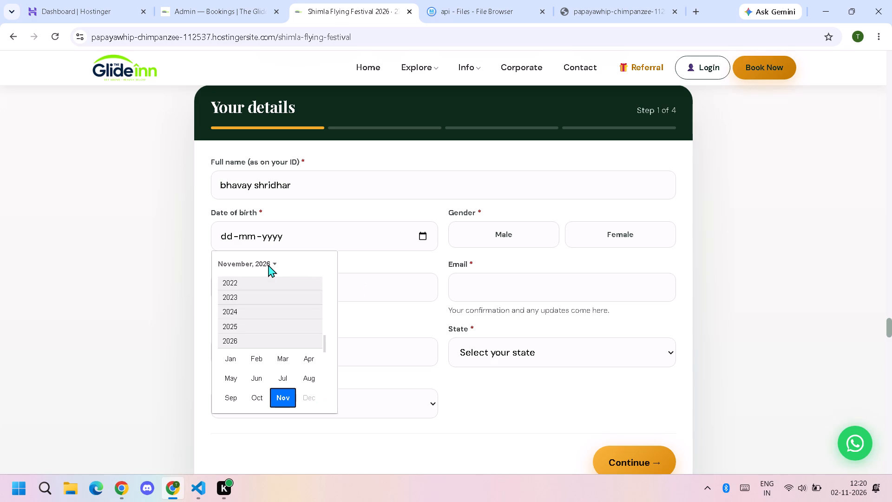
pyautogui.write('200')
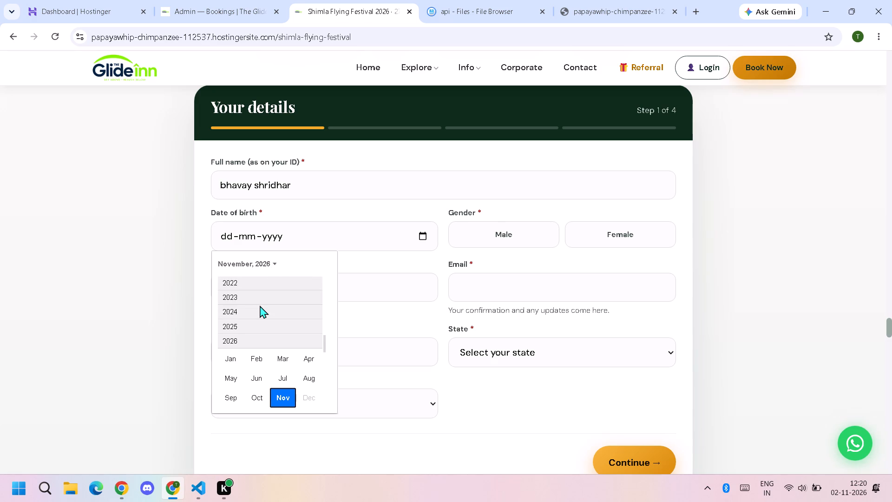
pyautogui.scroll(10, 260, 305)
pyautogui.click(260, 305)
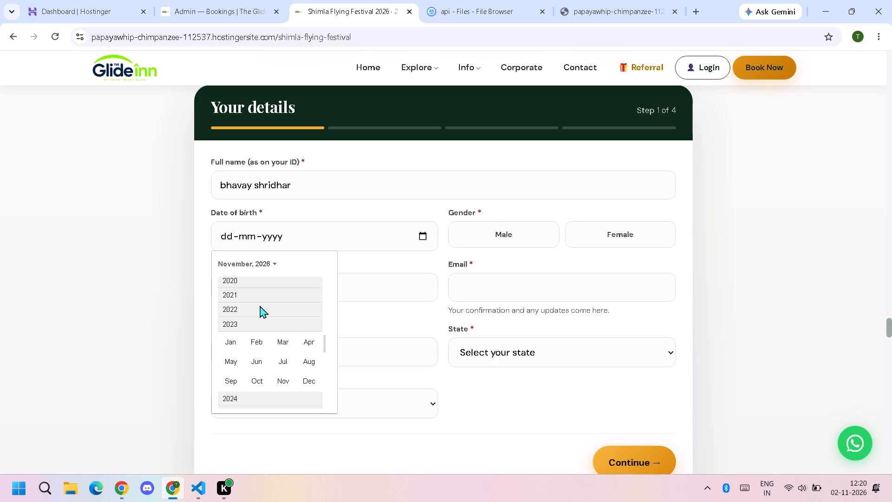
pyautogui.scroll(14, 260, 305)
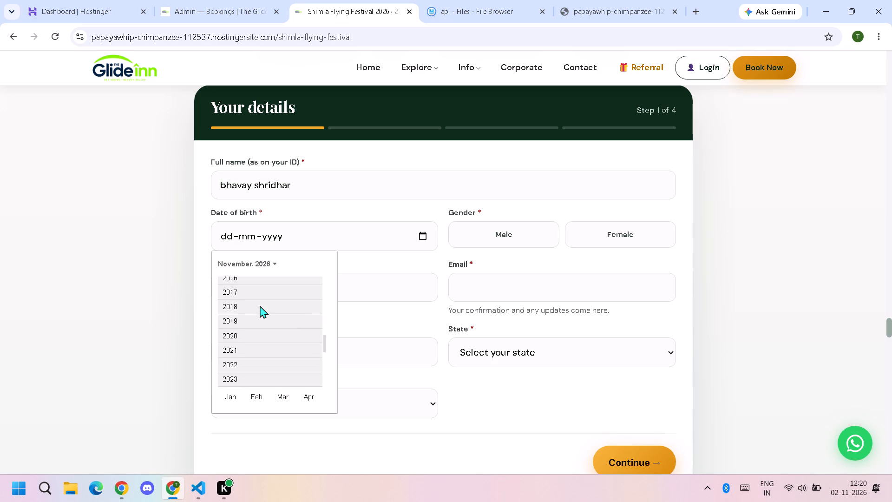
pyautogui.scroll(19, 260, 305)
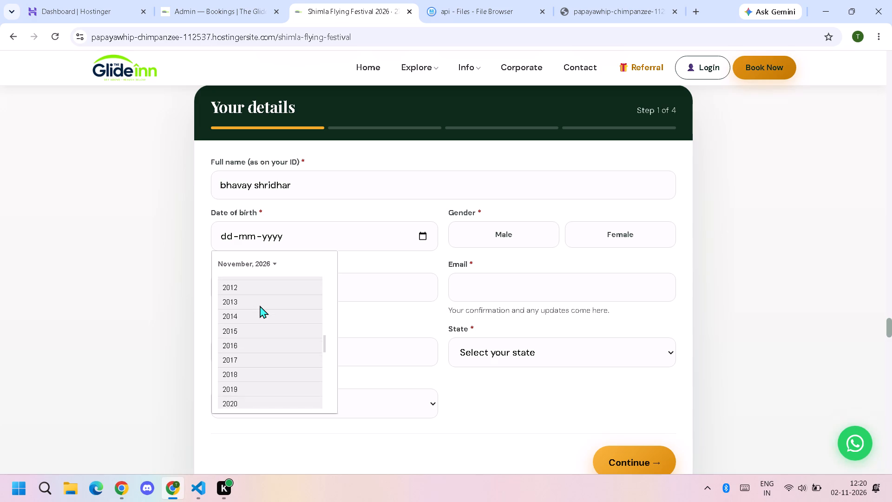
pyautogui.scroll(20, 260, 305)
pyautogui.scroll(9, 260, 305)
pyautogui.click(240, 309)
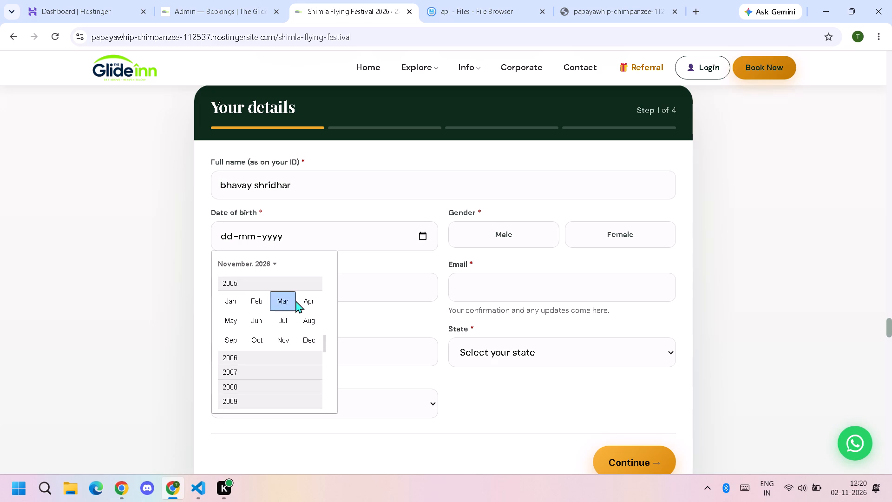
pyautogui.click(309, 324)
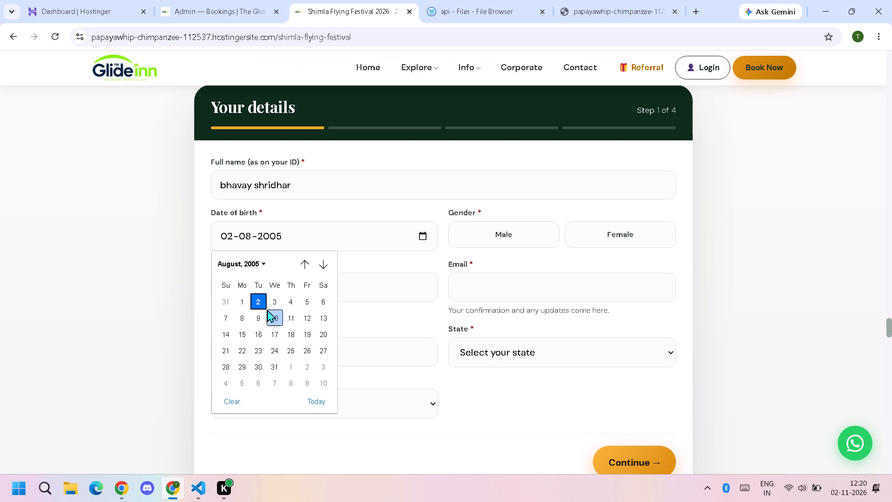
pyautogui.click(261, 334)
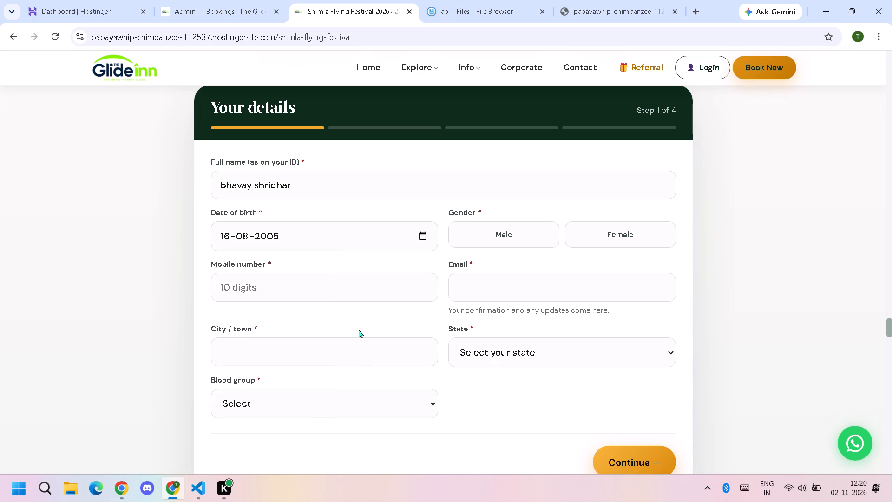
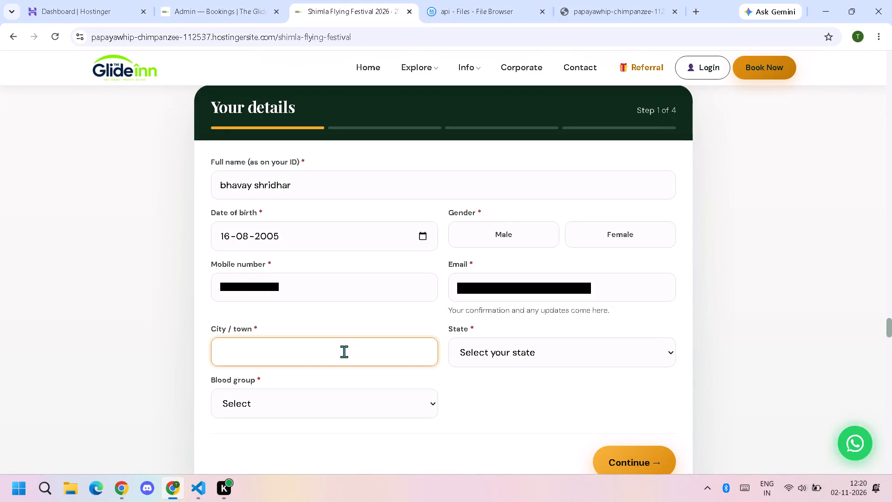
# Enter sonipat as the participant's city and choose Haryana as the state in the Your details stage.
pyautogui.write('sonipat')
pyautogui.click(498, 354)
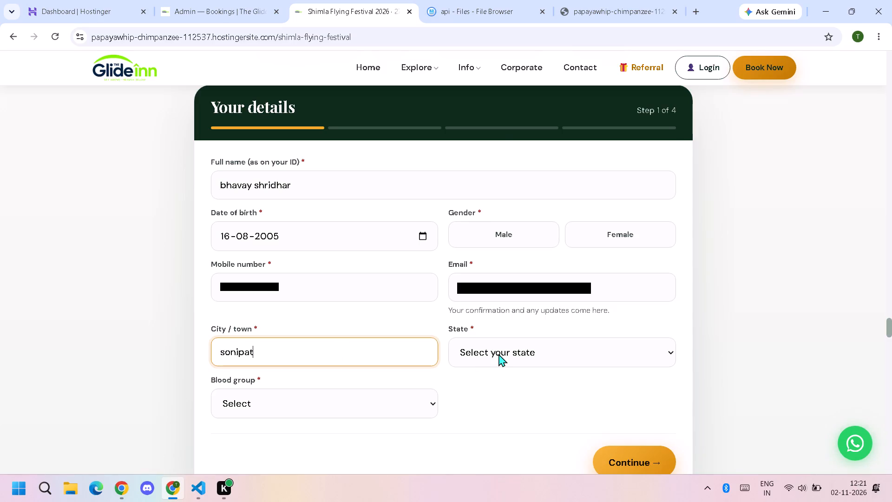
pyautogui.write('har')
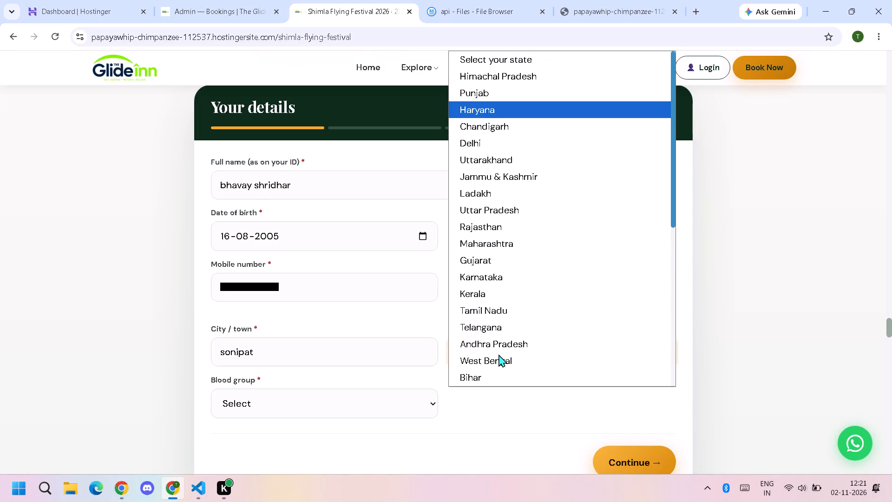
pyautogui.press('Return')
# Set the participant's blood group to O+ in the Your details stage.
pyautogui.click(413, 400)
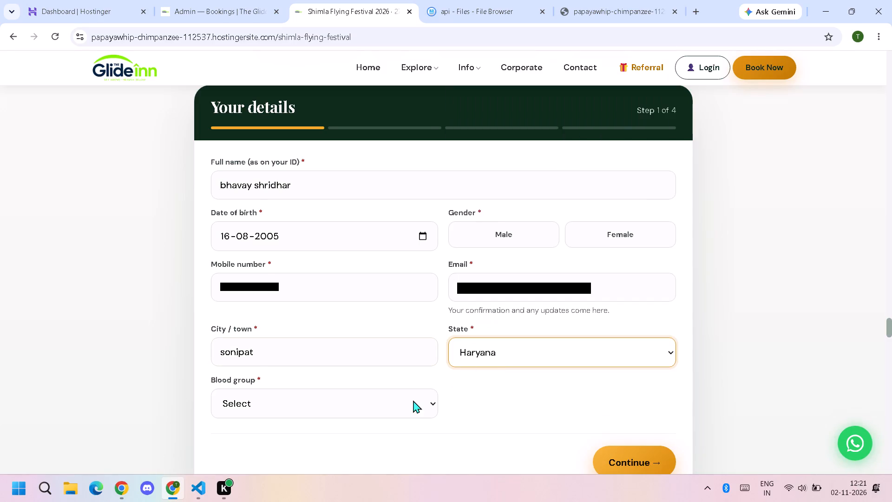
pyautogui.click(304, 348)
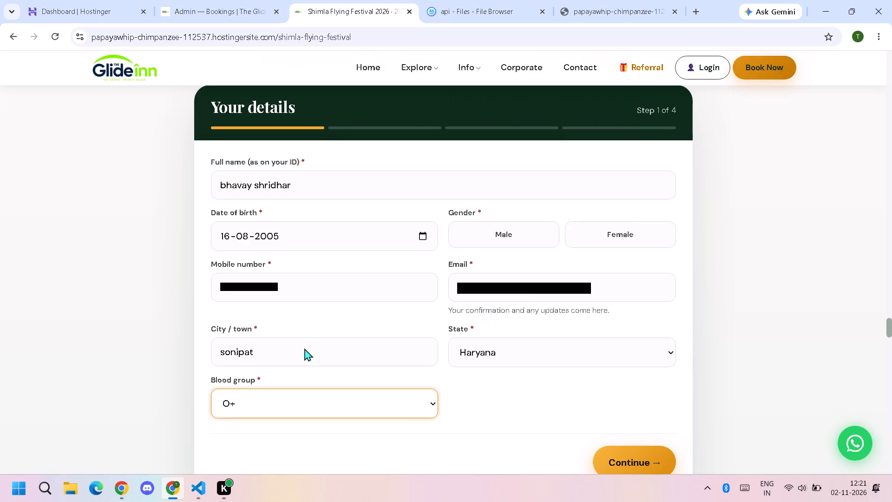
# Set the participant's gender to Male and continue to the emergency contact and ID stage of the registration form.
pyautogui.click(623, 457)
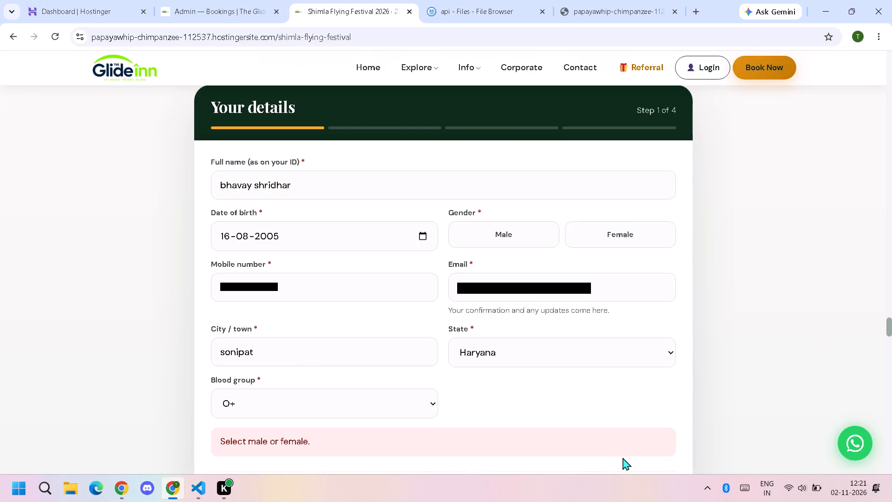
pyautogui.click(531, 238)
pyautogui.scroll(-3, 468, 379)
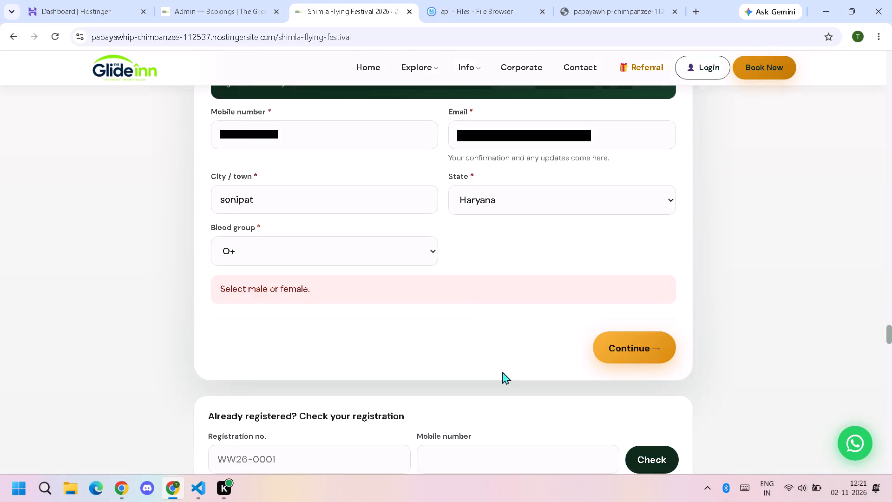
pyautogui.click(640, 339)
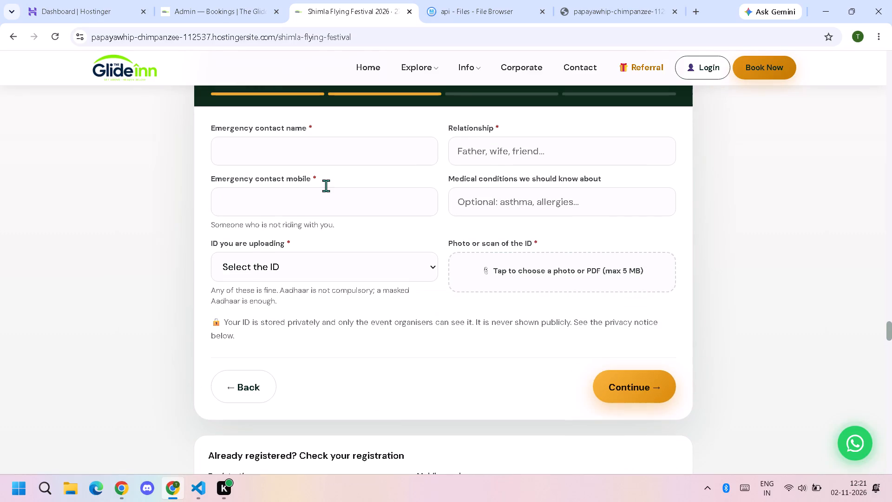
# Enter the emergency contact's full name and give father as the relationship to the participant.
pyautogui.click(308, 151)
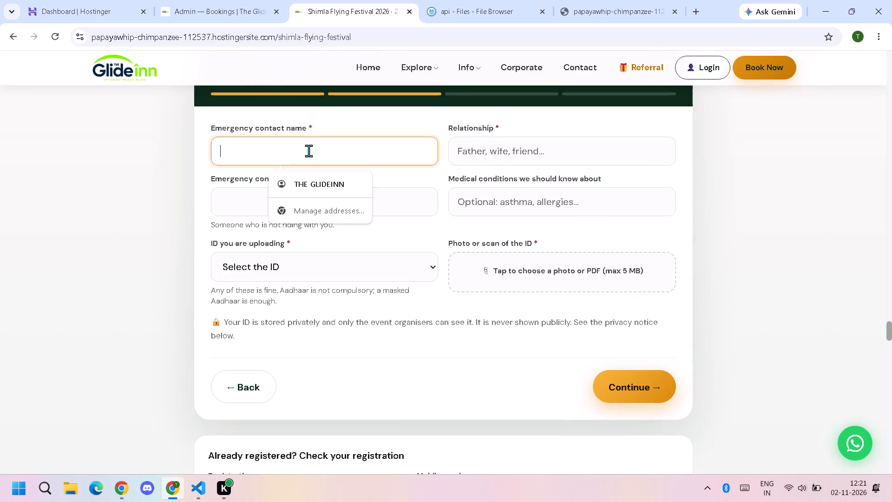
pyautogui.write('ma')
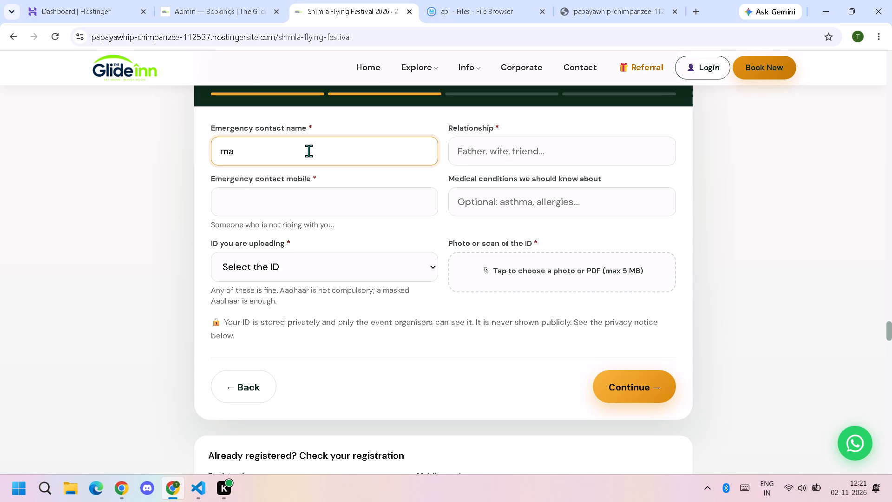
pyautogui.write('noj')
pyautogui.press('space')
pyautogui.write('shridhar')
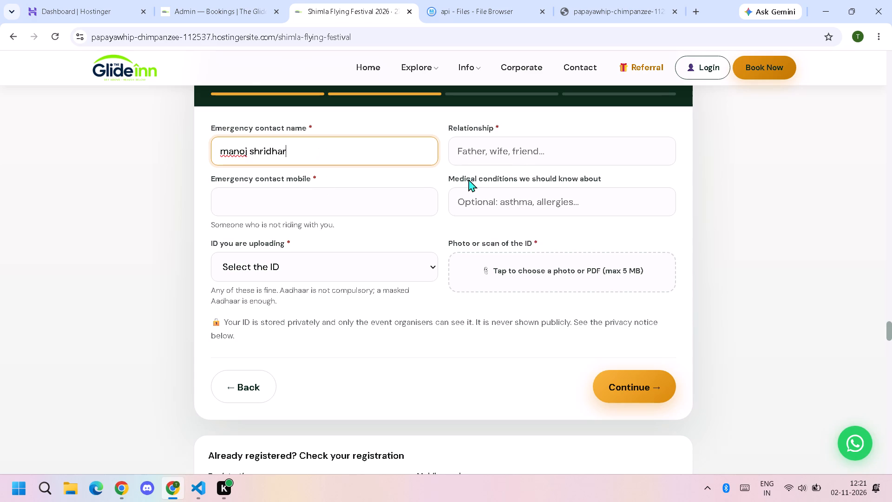
pyautogui.click(521, 155)
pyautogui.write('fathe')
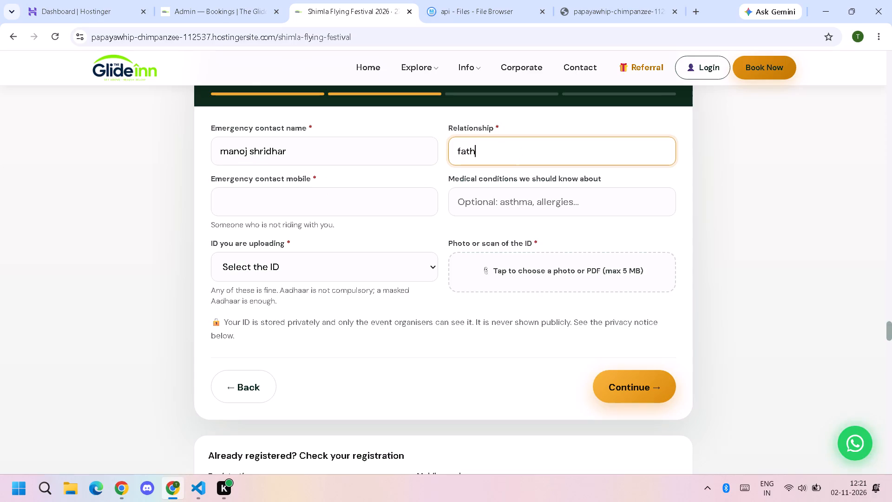
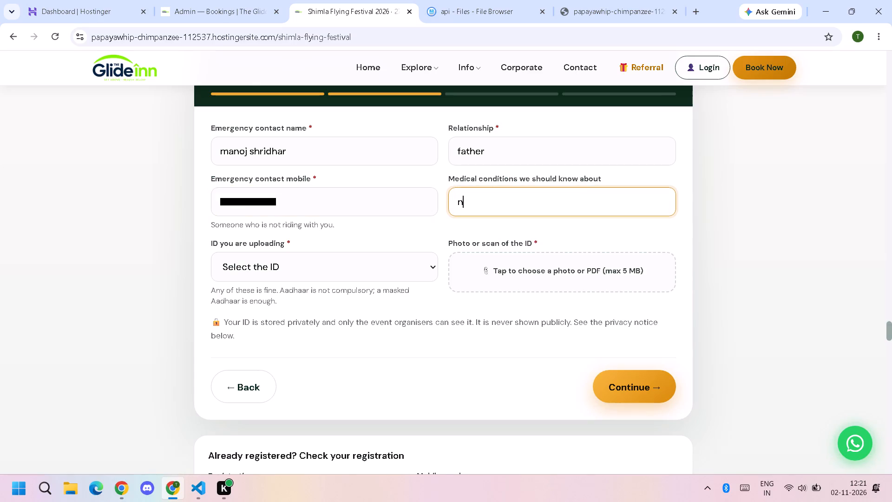
# Enter none for the participant's medical conditions in the emergency contact and ID stage.
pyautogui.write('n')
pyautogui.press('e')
# Choose PAN card as the ID being uploaded.
pyautogui.click(425, 264)
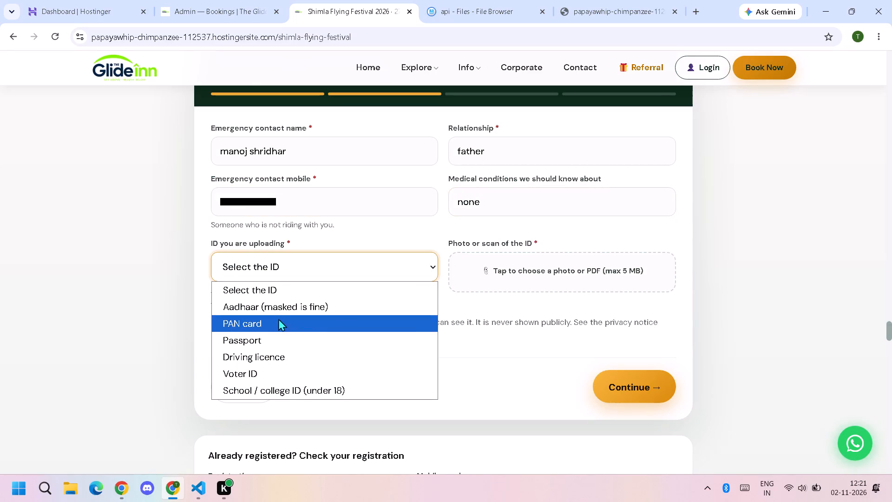
pyautogui.click(276, 322)
# Upload bhavay image.jpeg from the Downloads folder as the ID photo and continue to the participant declaration stage.
pyautogui.click(541, 265)
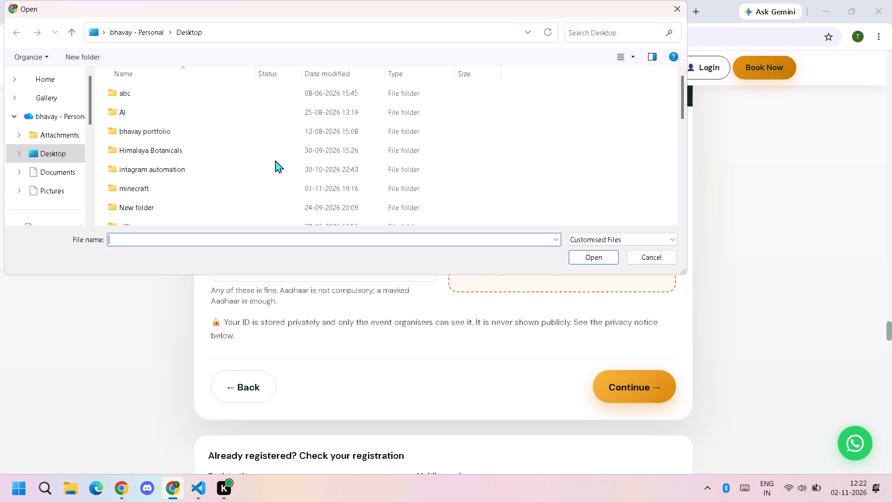
pyautogui.click(58, 177)
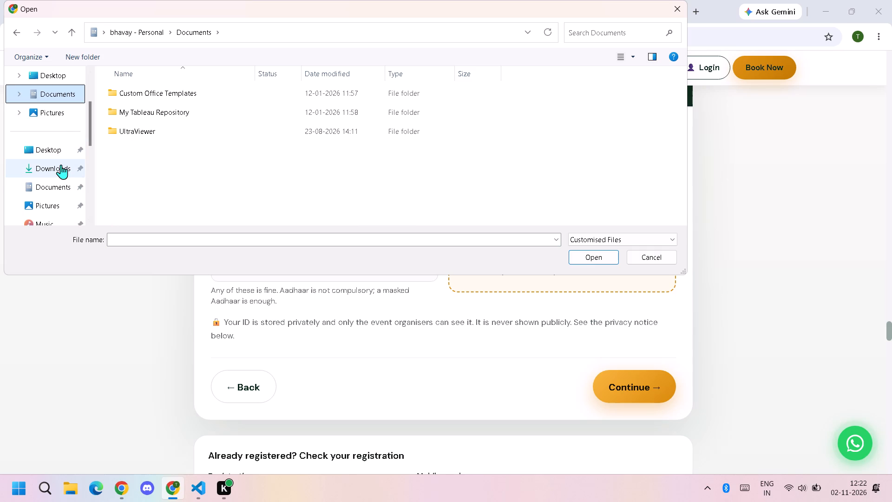
pyautogui.click(56, 174)
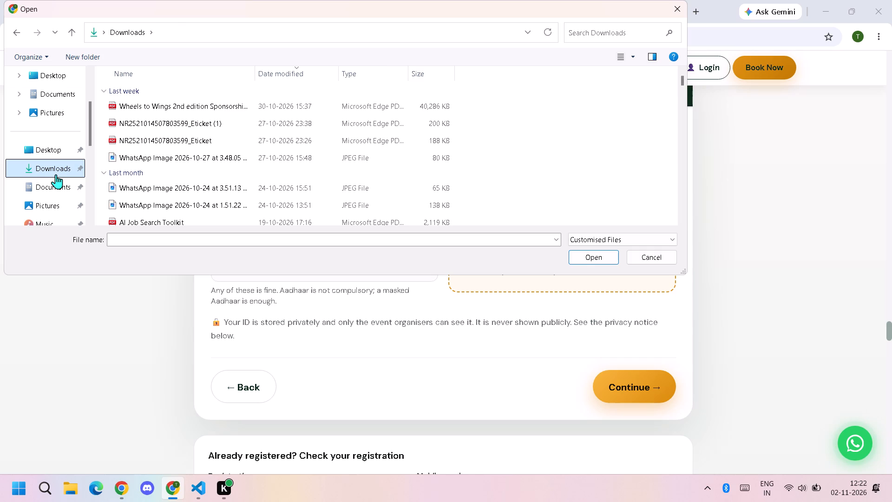
pyautogui.click(121, 236)
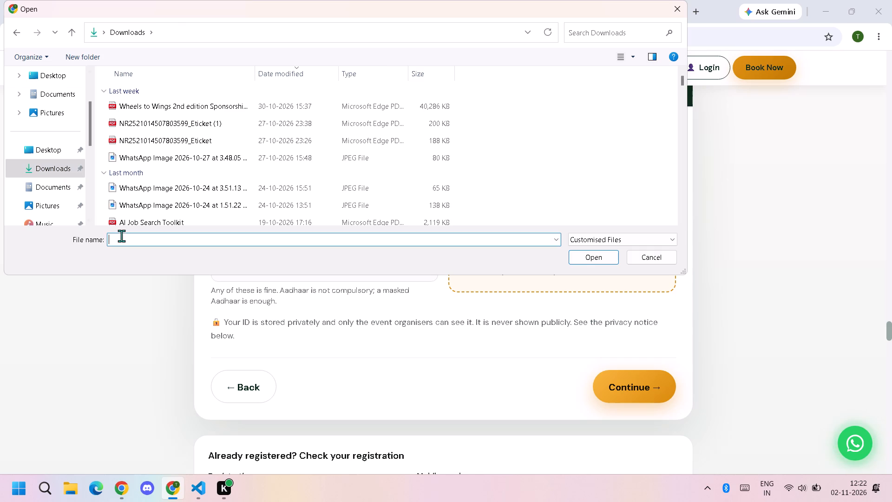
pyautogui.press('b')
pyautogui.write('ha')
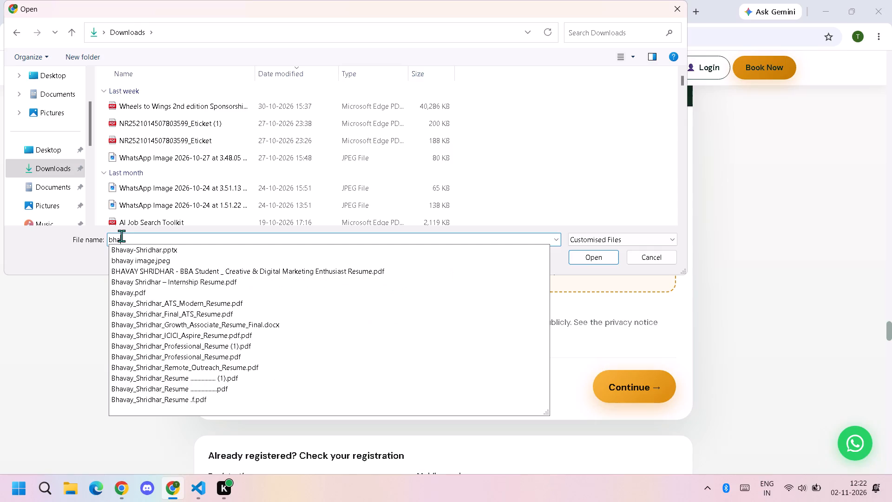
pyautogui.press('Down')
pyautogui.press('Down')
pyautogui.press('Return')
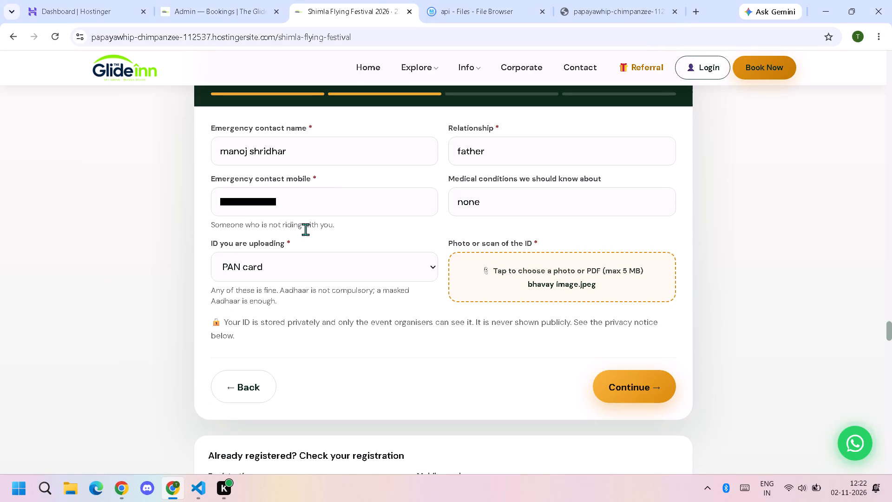
pyautogui.scroll(-1, 376, 367)
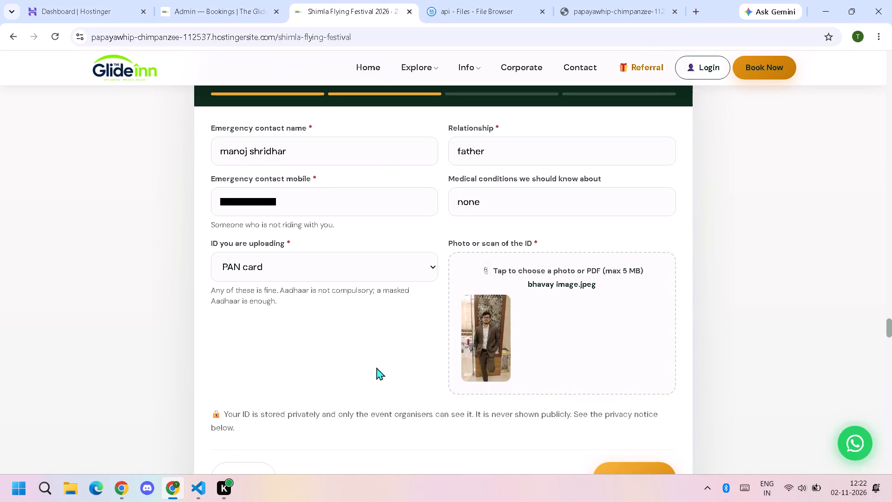
pyautogui.scroll(-1, 376, 367)
pyautogui.click(624, 325)
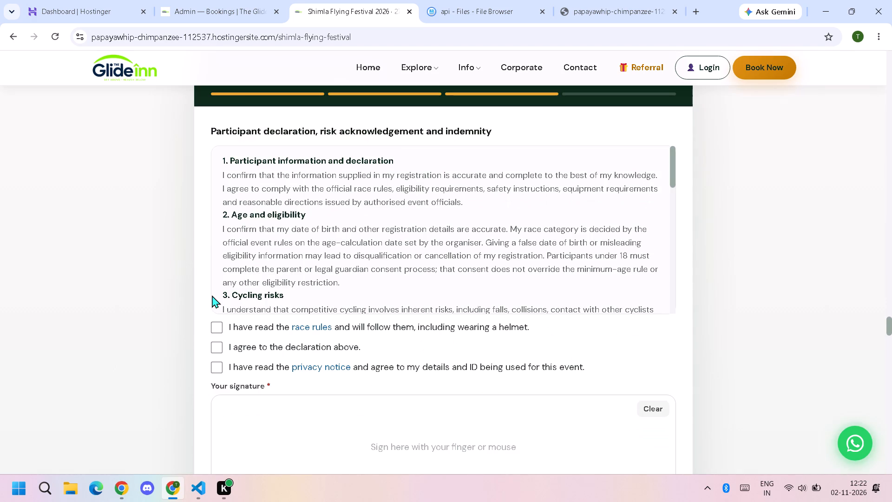
# Accept the race rules, the participant declaration and the privacy notice.
pyautogui.click(214, 327)
pyautogui.click(216, 347)
pyautogui.click(216, 367)
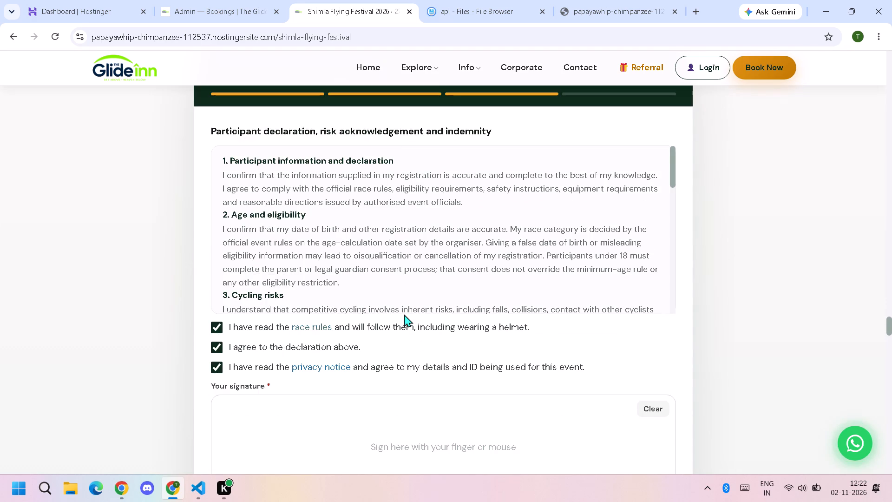
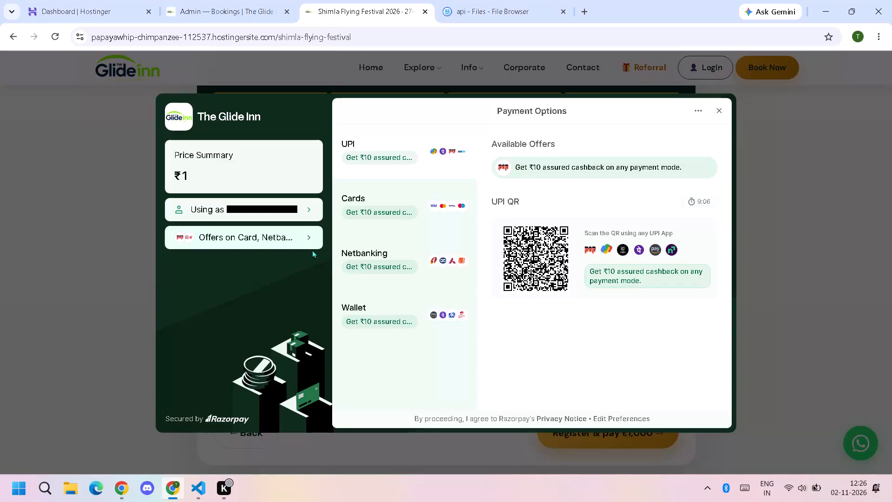
# Exit the Razorpay payment window without paying and return to the festival registration page.
pyautogui.click(721, 110)
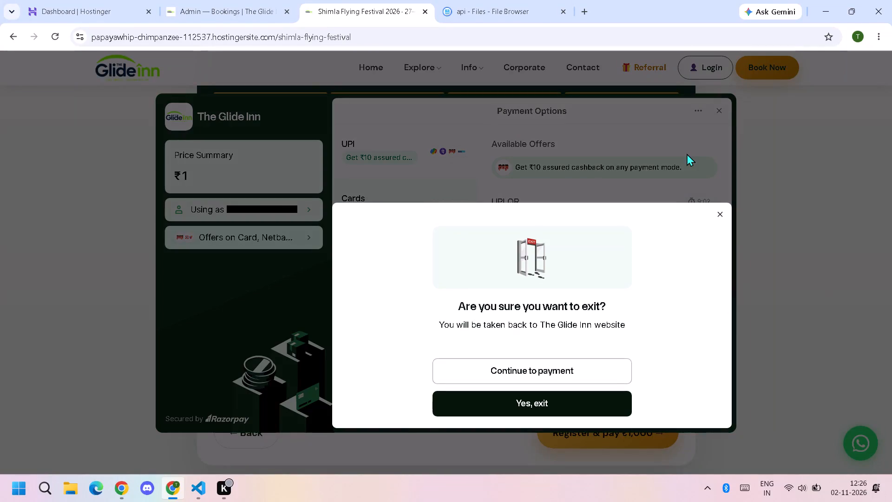
pyautogui.click(723, 213)
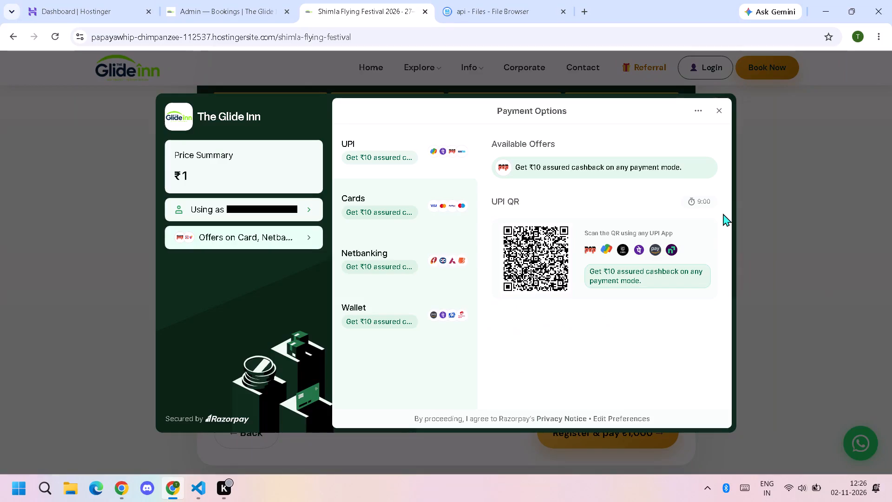
pyautogui.click(721, 111)
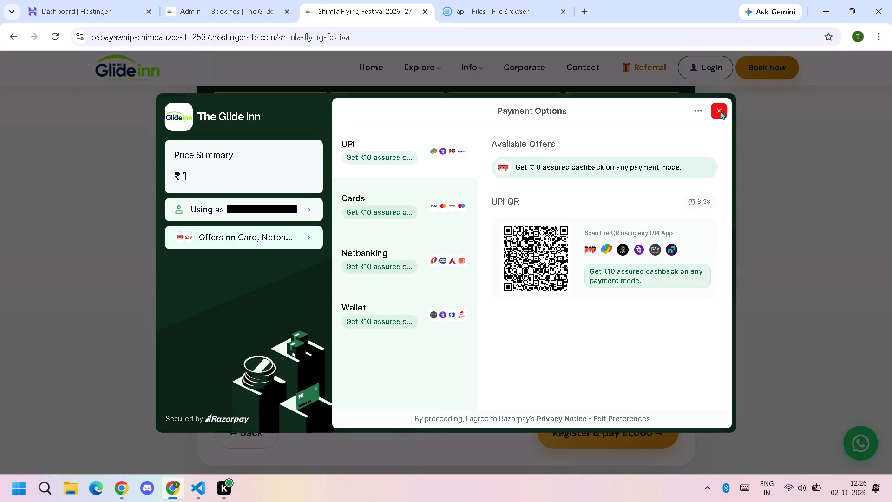
pyautogui.click(538, 400)
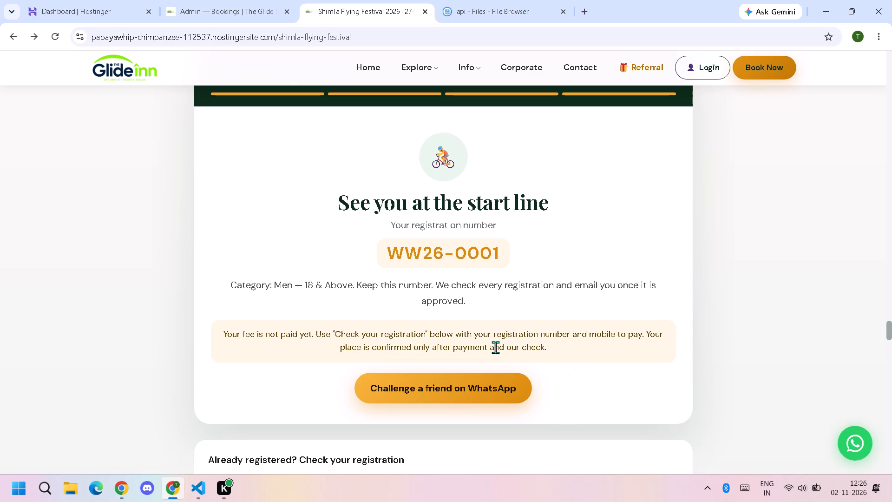
# Read the fee payment notice beneath the registration number on the confirmation screen.
pyautogui.moveTo(344, 343); pyautogui.dragTo(343, 344)
pyautogui.moveTo(343, 344); pyautogui.dragTo(582, 349)
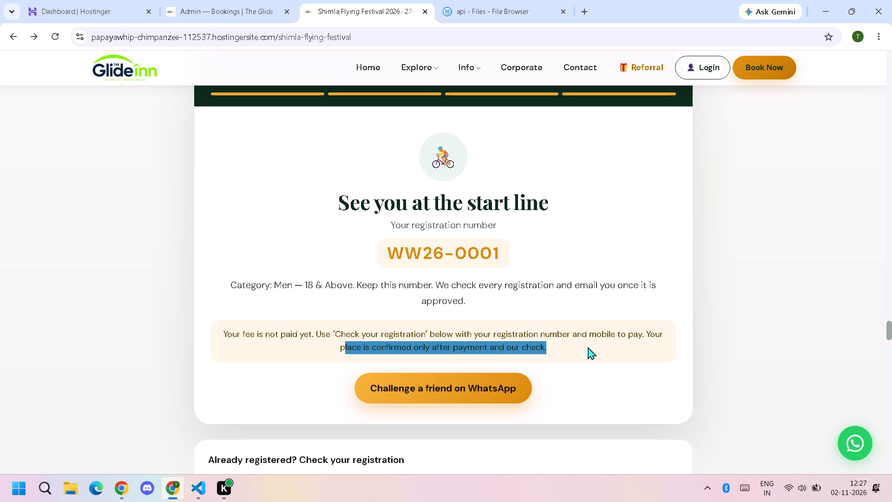
pyautogui.click(579, 347)
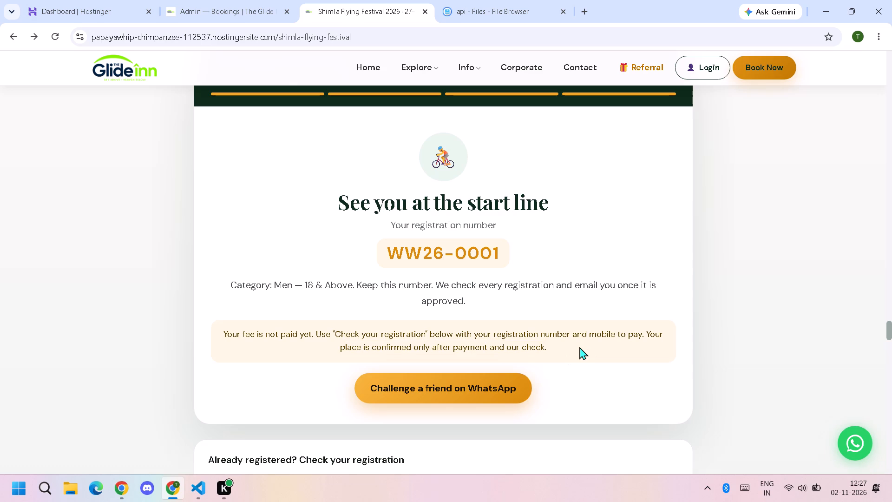
# Open the newly submitted rider's registration in the Cyclothon admin list and examine its details, ID document, payment, signature and history.
pyautogui.click(229, 0)
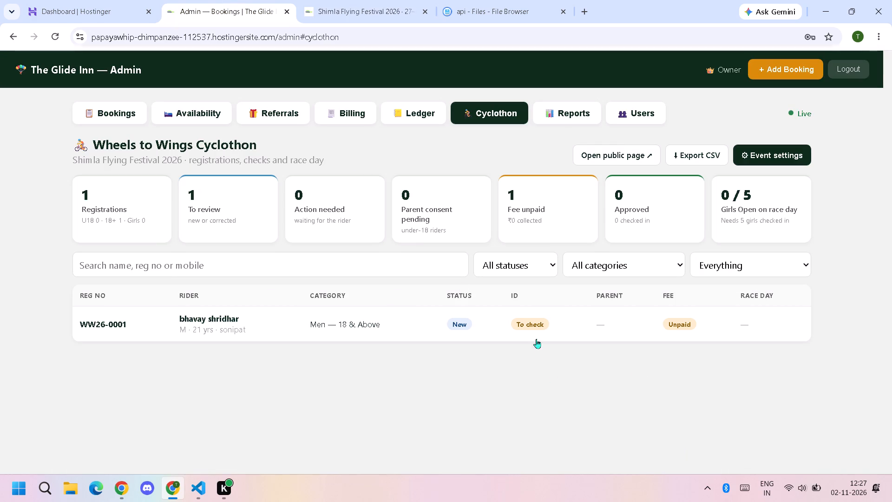
pyautogui.click(748, 327)
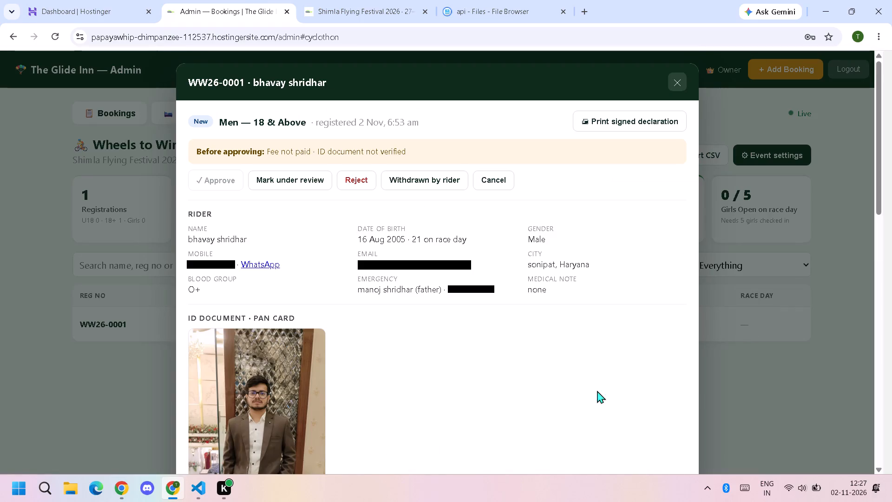
pyautogui.scroll(-10, 578, 403)
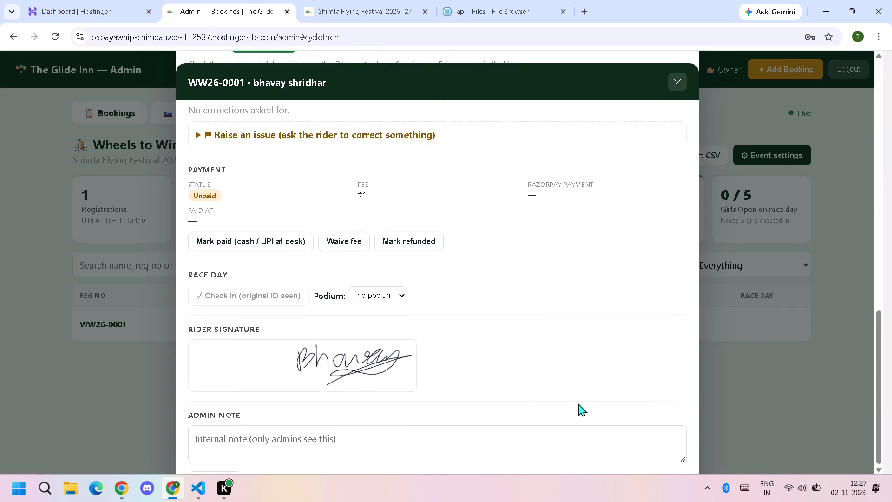
pyautogui.scroll(-3, 578, 403)
pyautogui.click(775, 379)
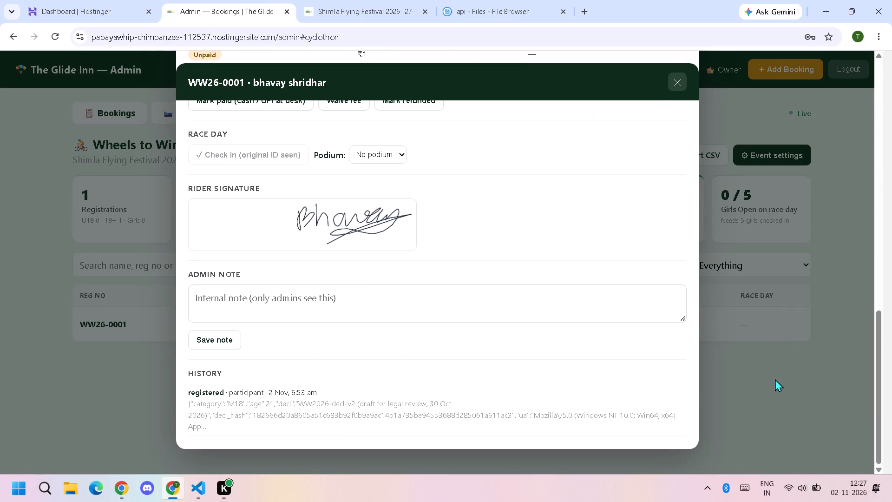
pyautogui.scroll(2, 614, 343)
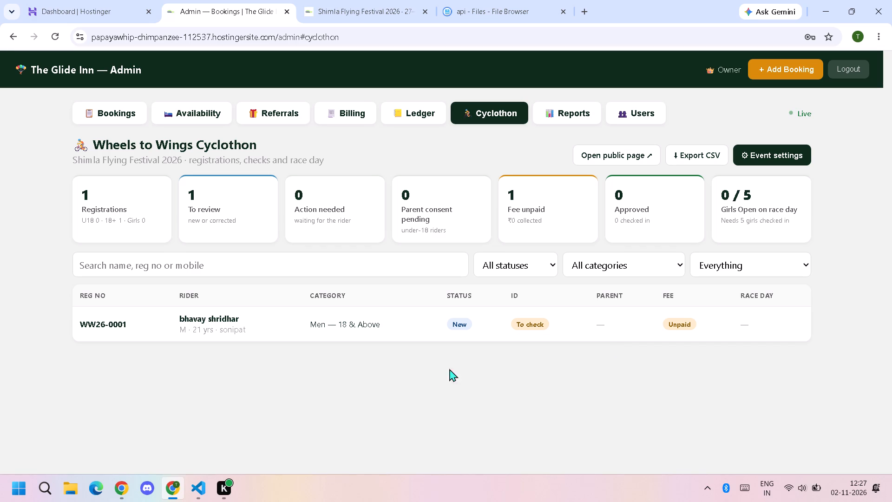
# Capture a screenshot of the whole browser window showing the Wheels to Wings Cyclothon admin page.
pyautogui.press('Print')
pyautogui.moveTo(0, 0); pyautogui.dragTo(762, 424)
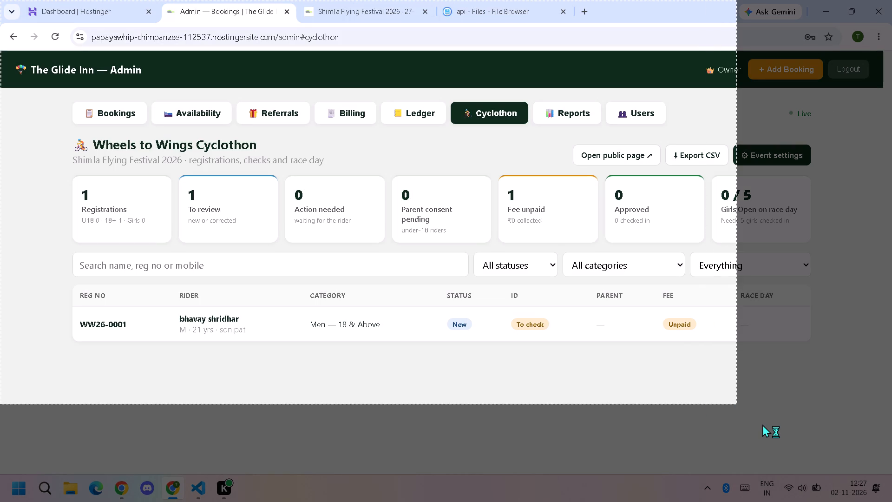
pyautogui.moveTo(762, 424); pyautogui.dragTo(891, 462)
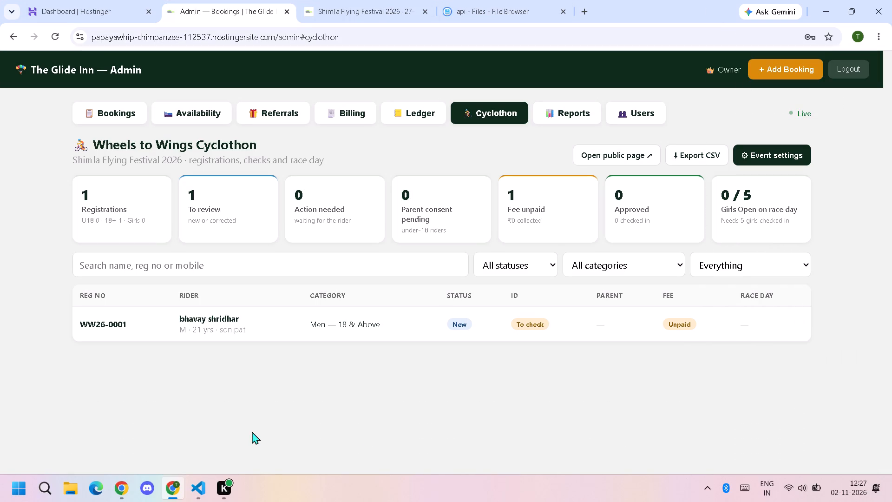
# Switch to Visual Studio Code.
pyautogui.click(204, 493)
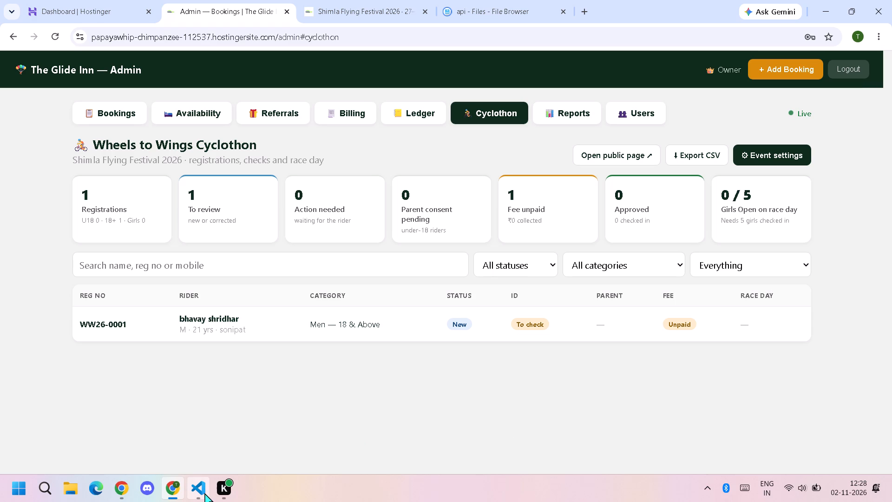